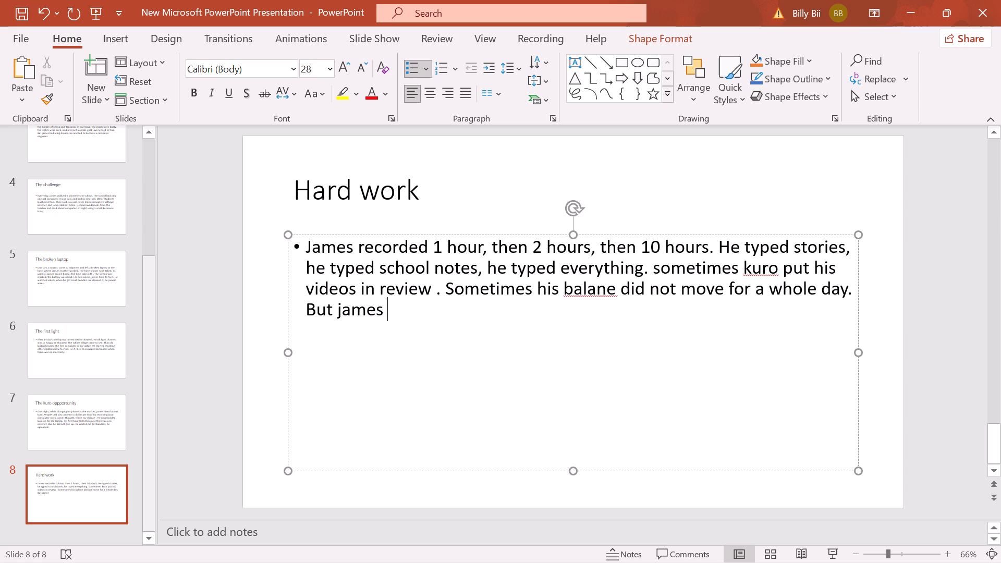
Complete the unfinished "But james" sentence in the Hard work slide's body with "knew: if you keep working , the money will come .".
text(knew)
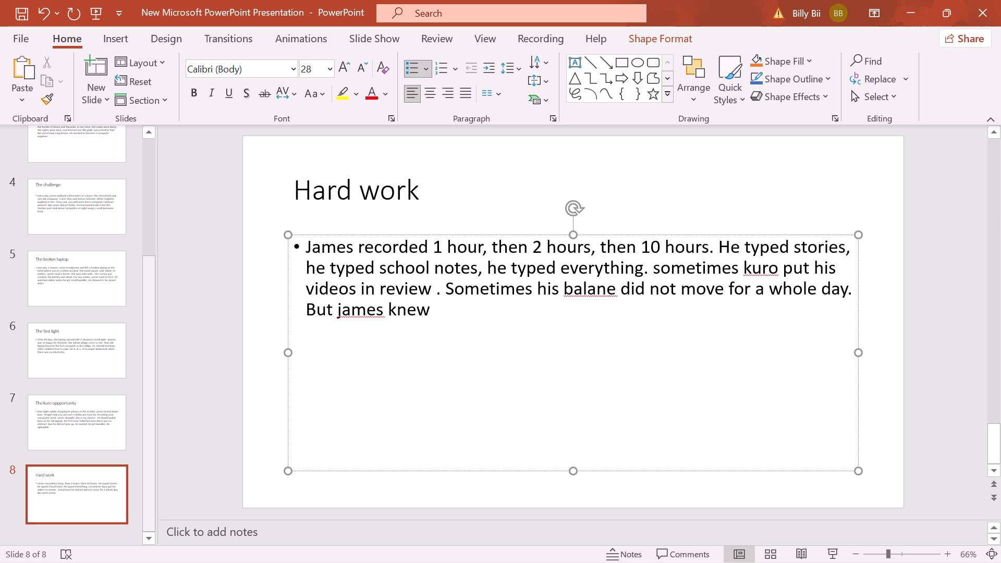
text(:)
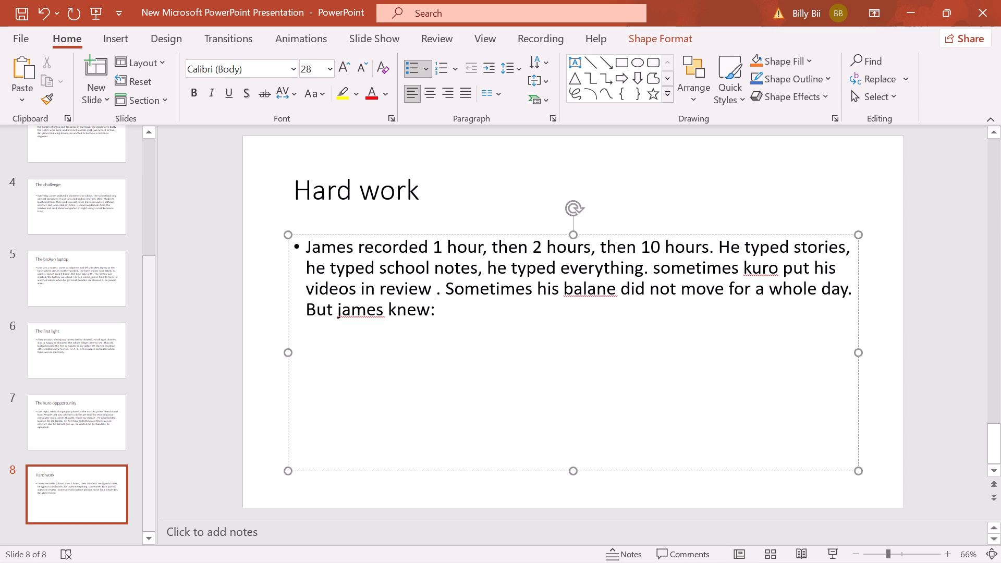
key(space)
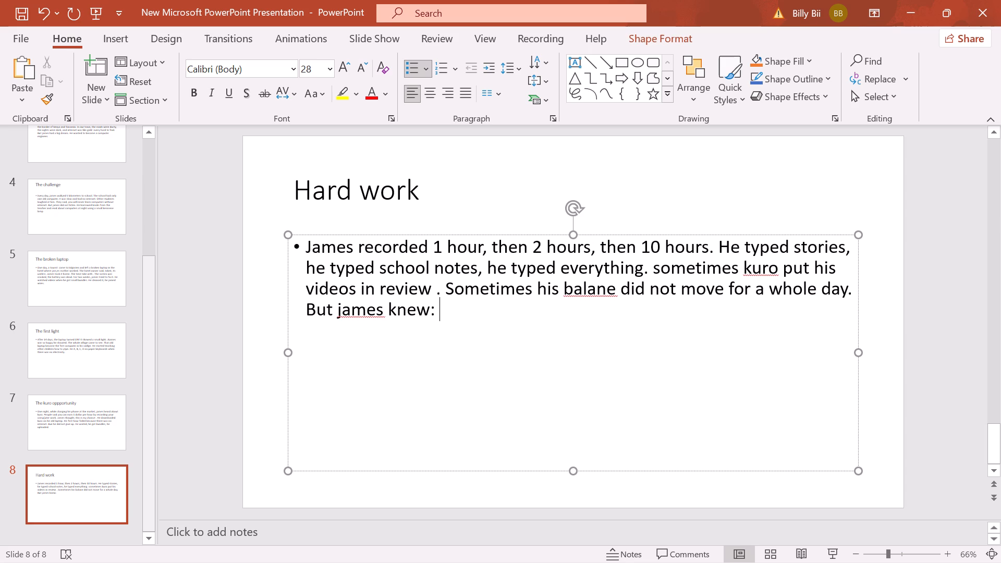
text(if)
key(space)
text(you keep)
key(space)
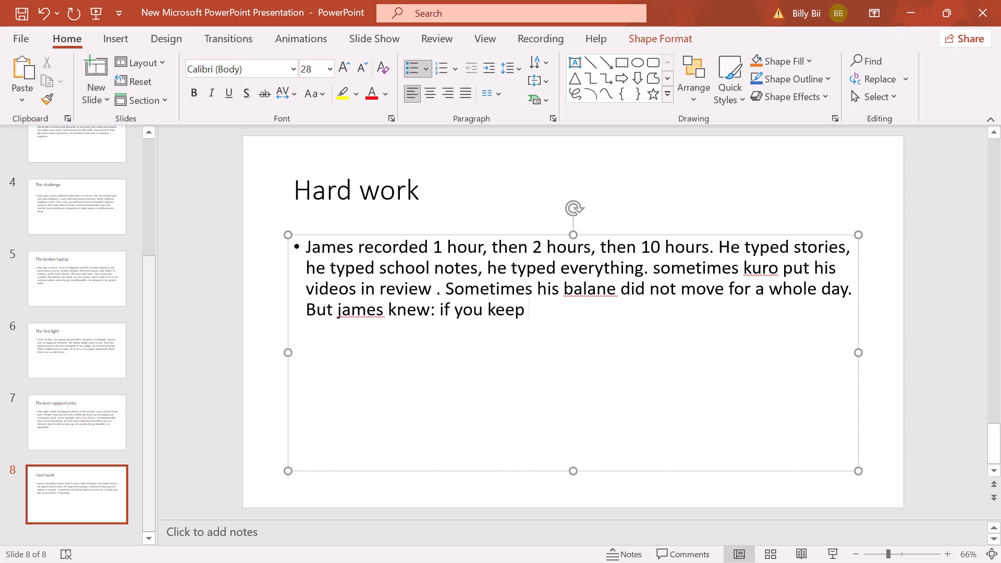
text(workin)
key(g)
key(space)
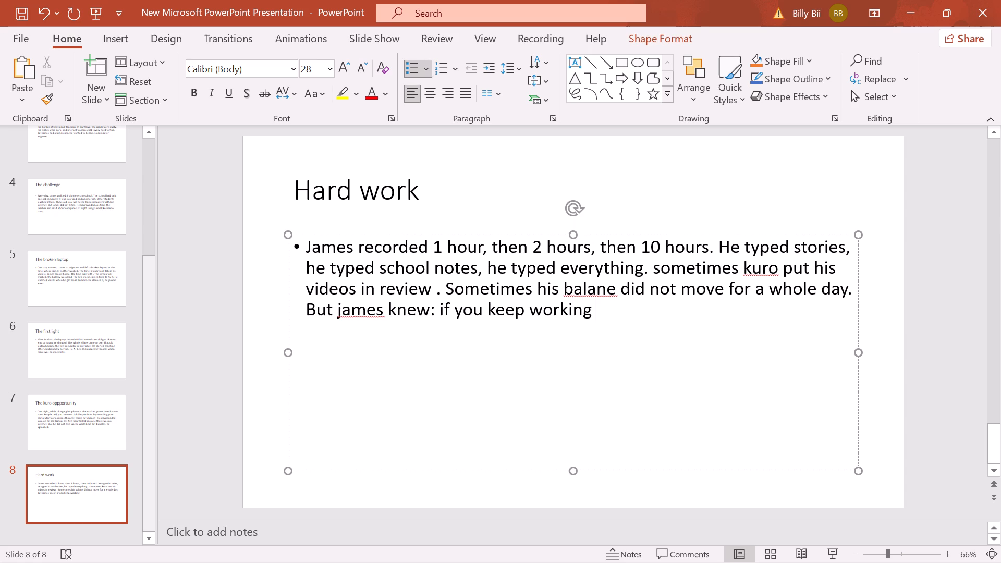
text(, the)
key(space)
text(money)
key(space)
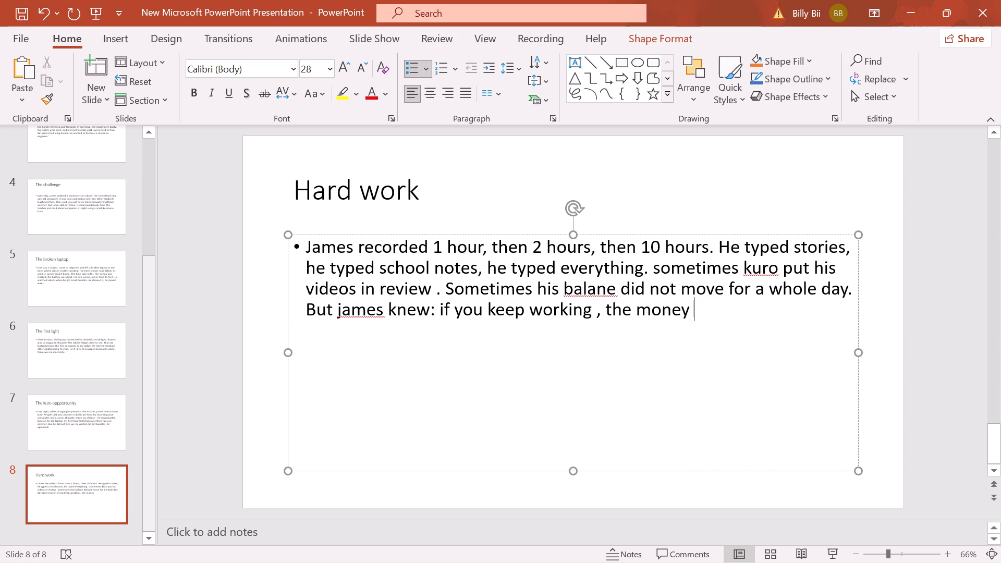
text(will)
key(space)
text(come)
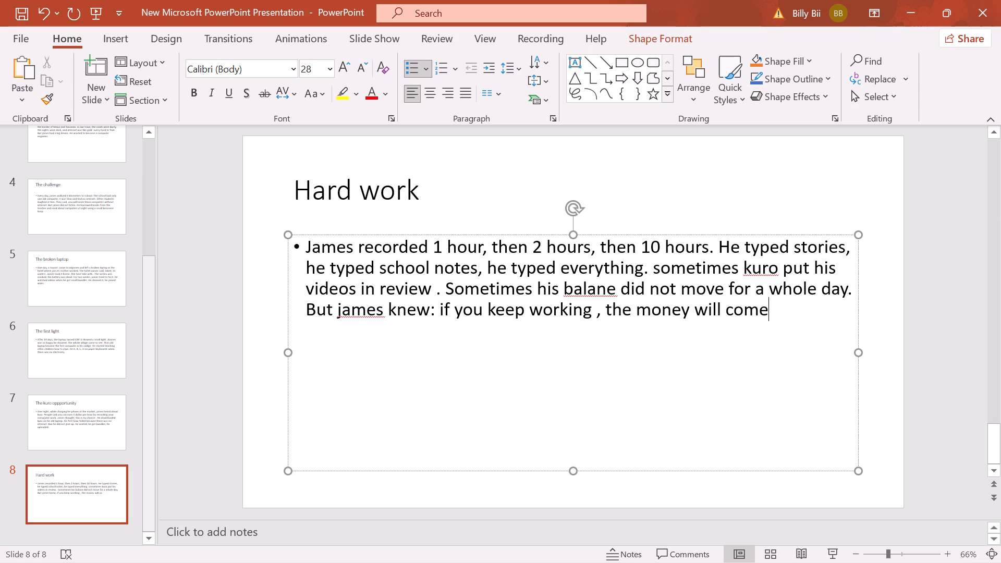
key(space)
key(period)
Continue the Hard work slide's body text with "In one month, he earned 40 dollars".
key(space)
text(in one)
key(space)
text(month)
text(,)
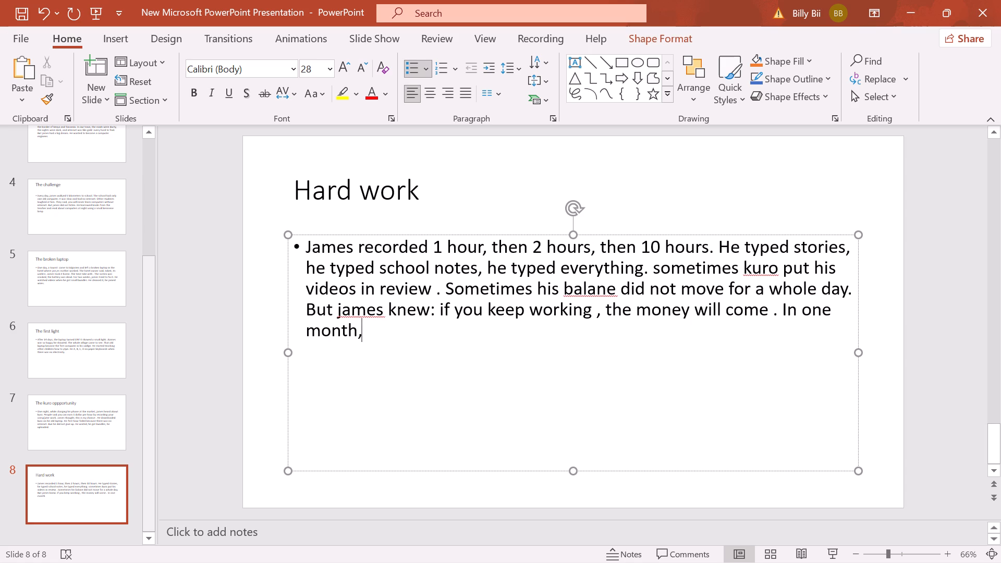
key(space)
text(he earnef)
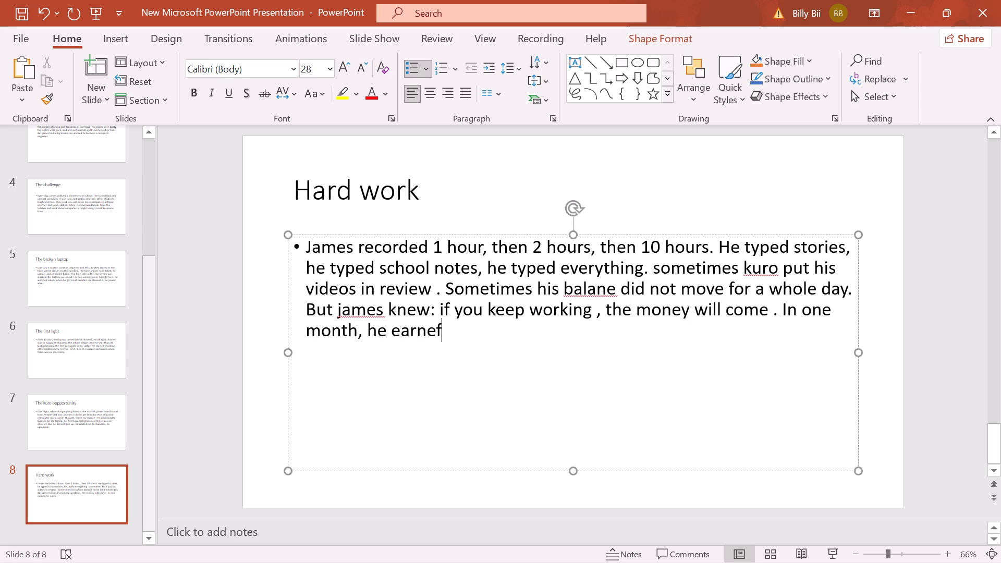
key(BackSpace)
key(d)
key(space)
key(4)
text(0)
key(space)
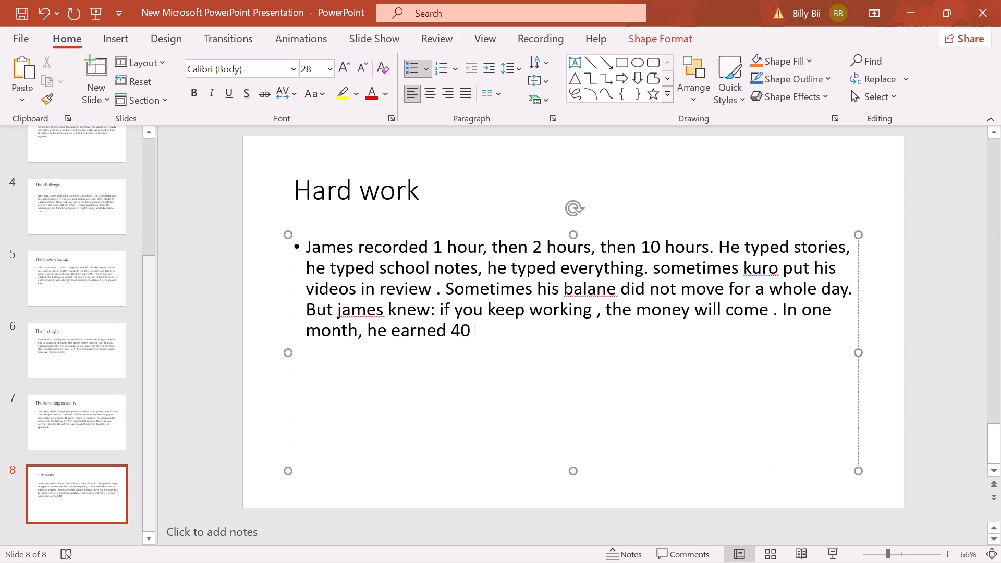
text(dollars)
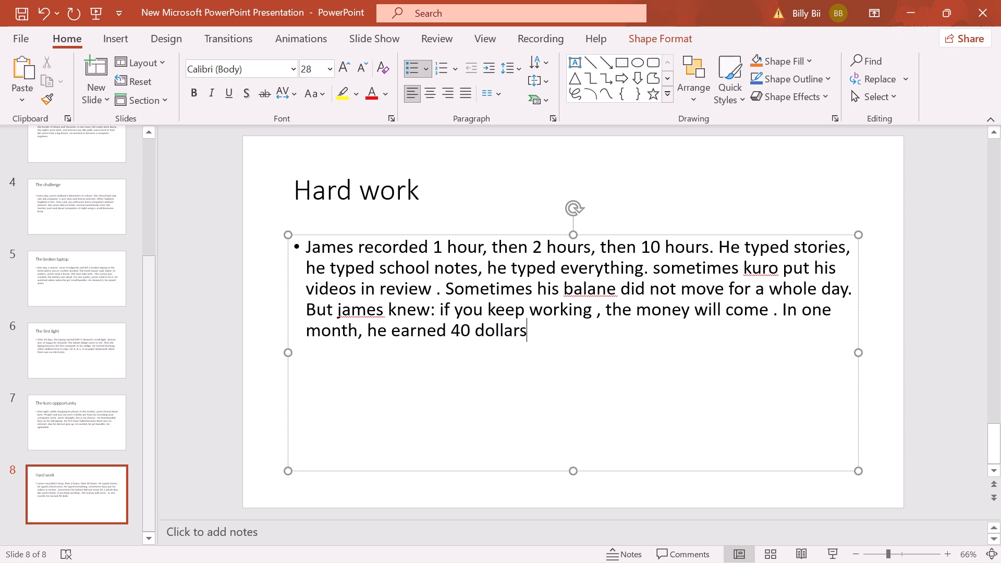
key(space)
End the 40 dollars sentence with a period and add "That was enough to buy a new battery and a small solar panel.".
text(. that)
key(space)
text(was e)
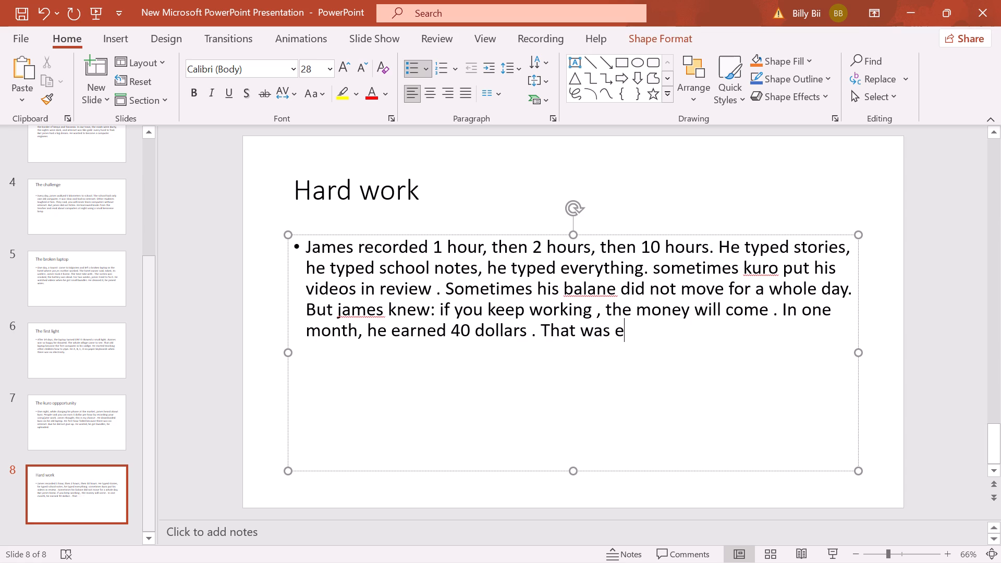
text(nough n)
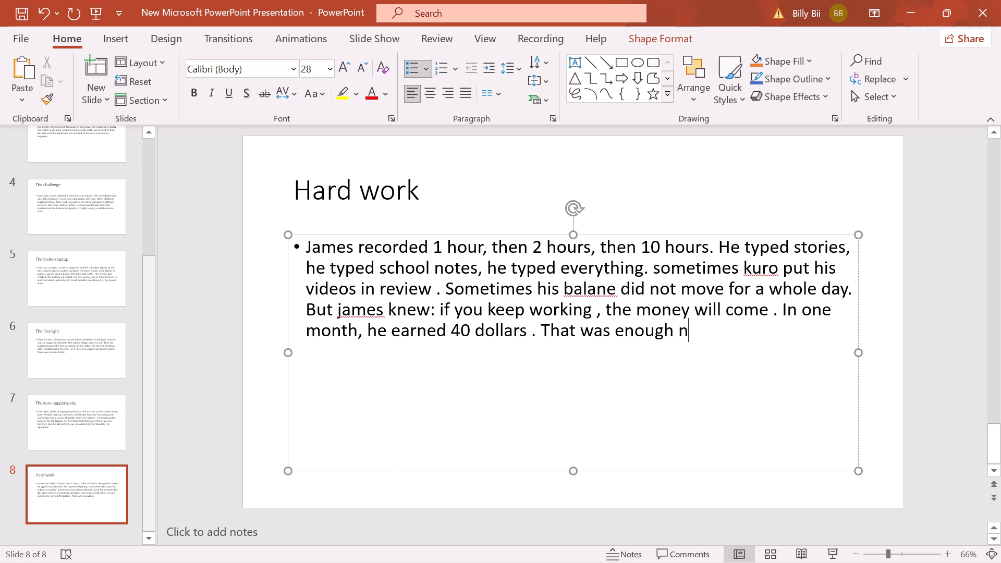
key(BackSpace)
key(space)
text(to buy a ne w)
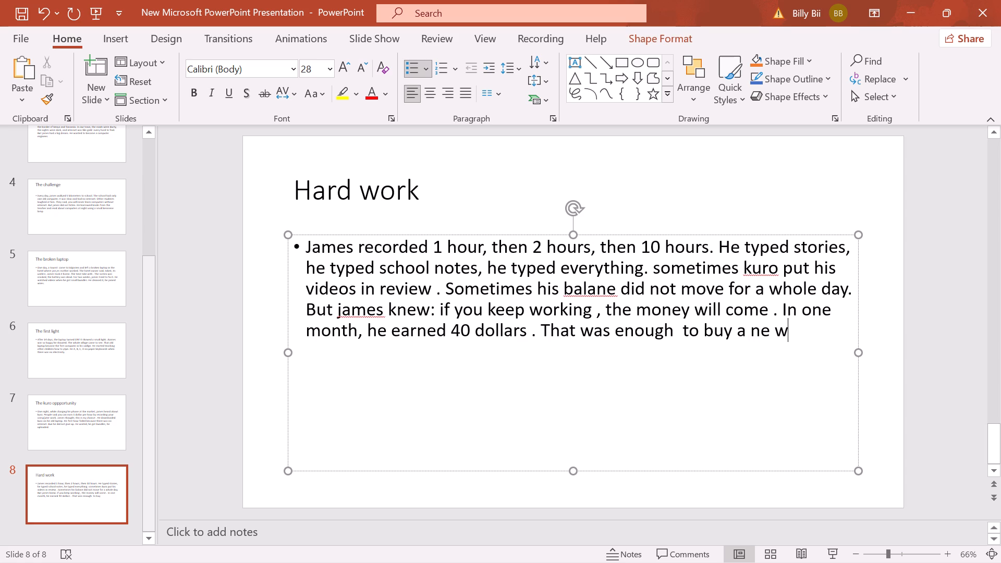
key(BackSpace)
key(BackSpace)
key(e)
key(BackSpace)
text(w battery)
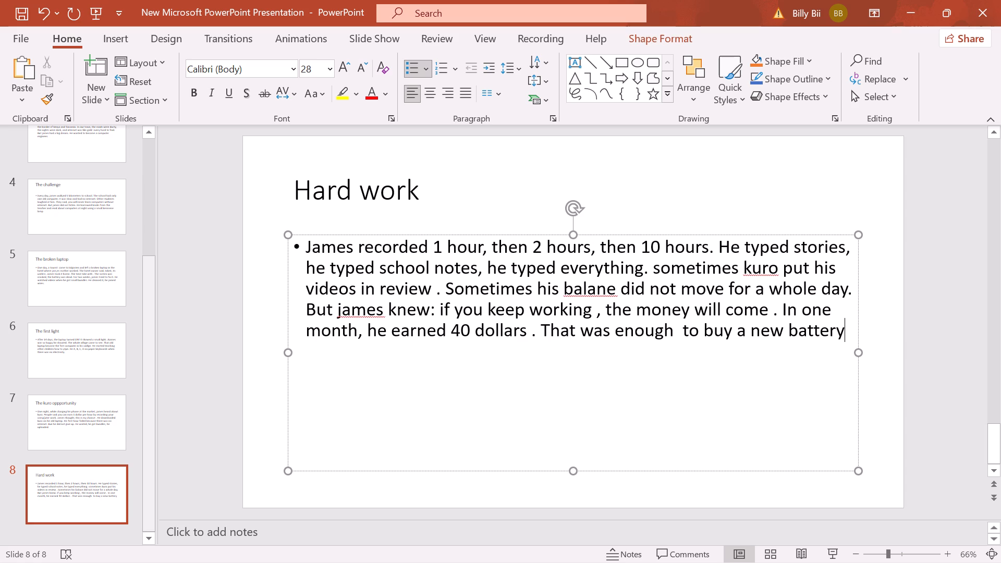
key(space)
text(and a small solar p)
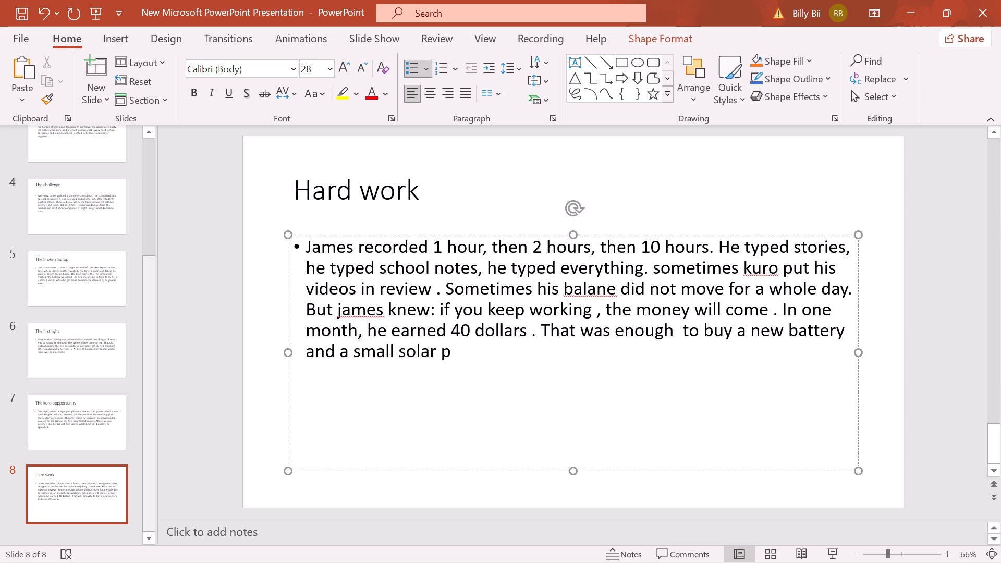
text(anel)
key(period)
Add a new slide after the Hard work slide and title it "Helping others".
click(99, 65)
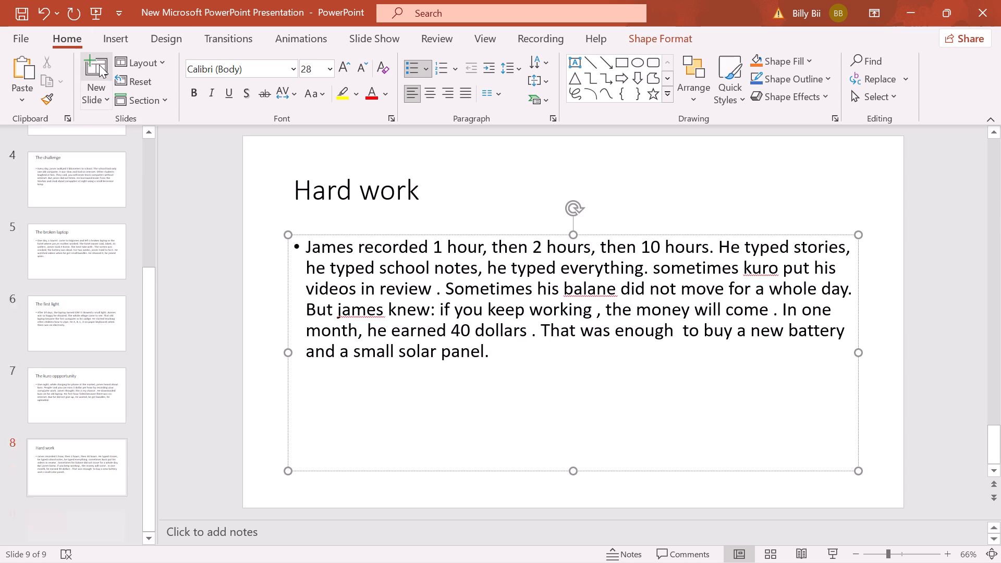
click(359, 188)
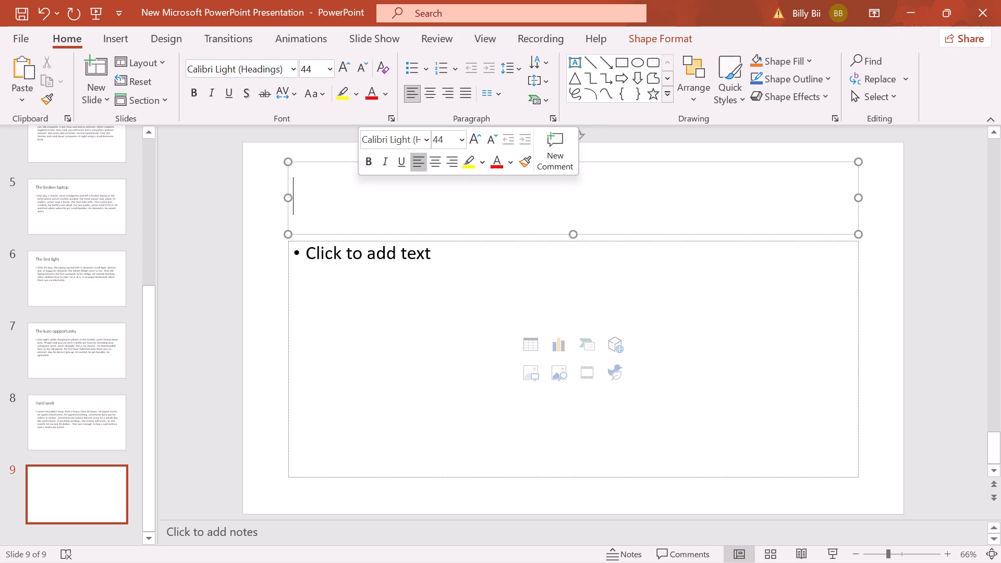
text(helping)
key(space)
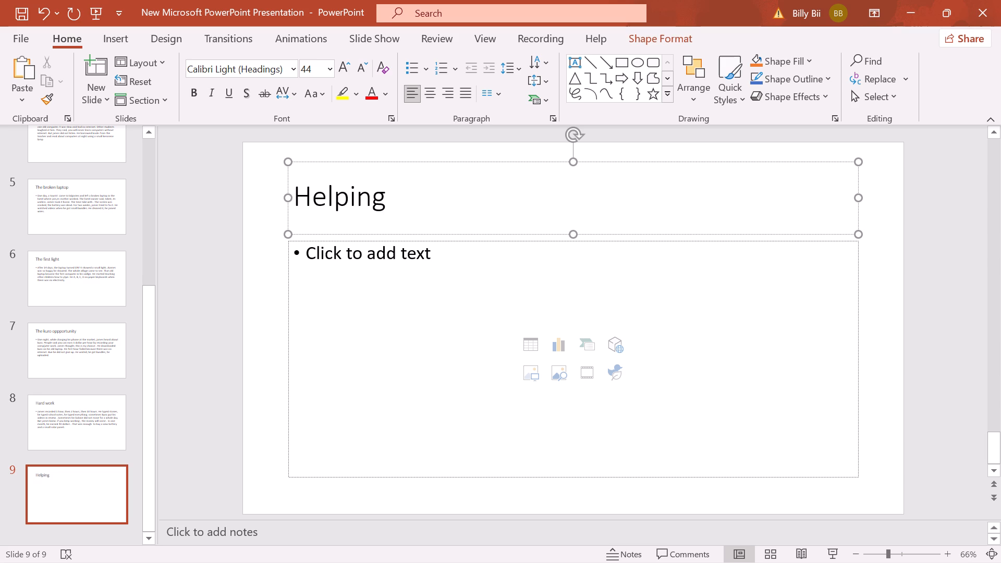
text(others)
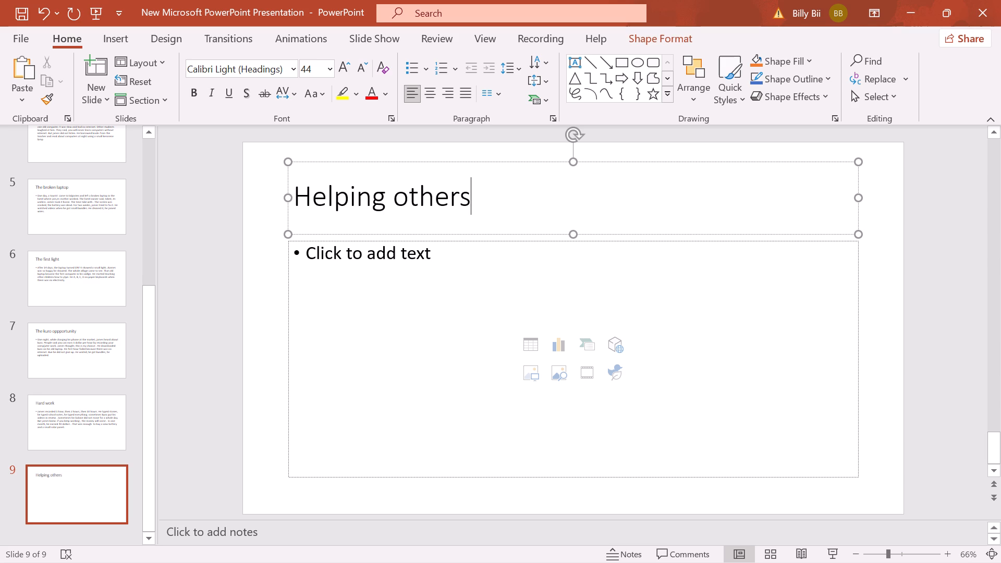
Begin the Helping others slide's body text with "With his solar panel, james could charge".
click(349, 235)
click(349, 258)
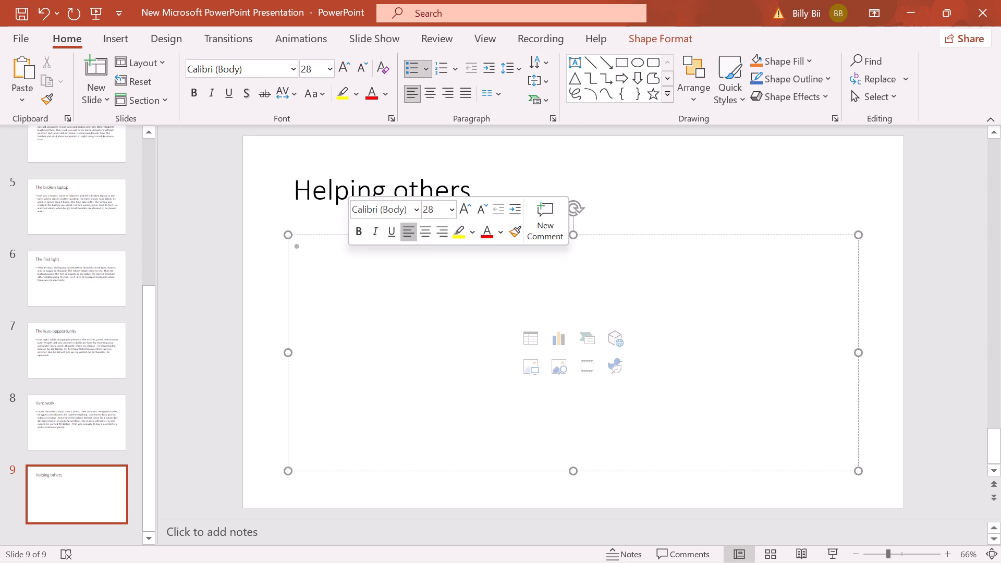
text(with his solar)
key(space)
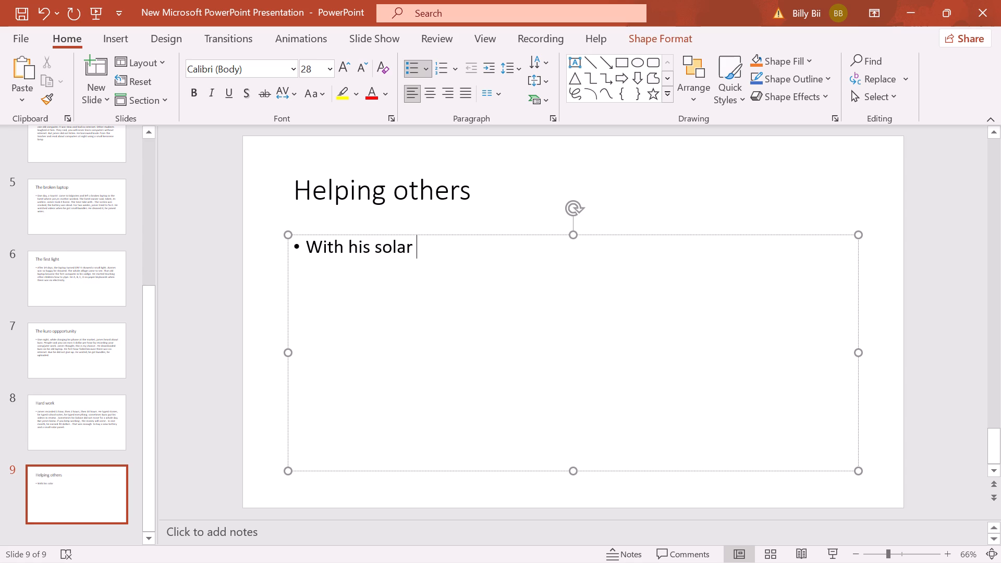
text(panel)
text(,)
key(space)
text(james)
key(space)
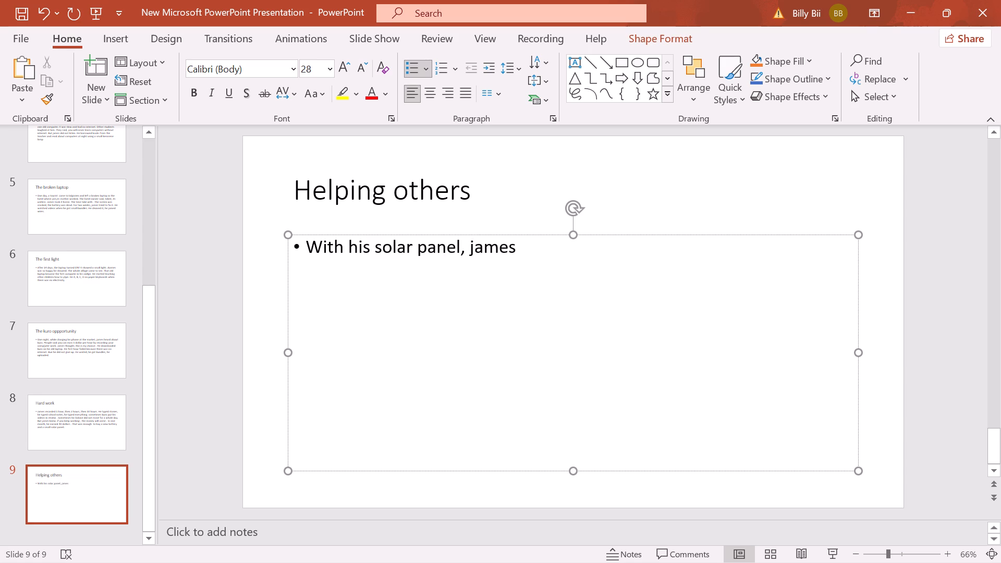
text(couu)
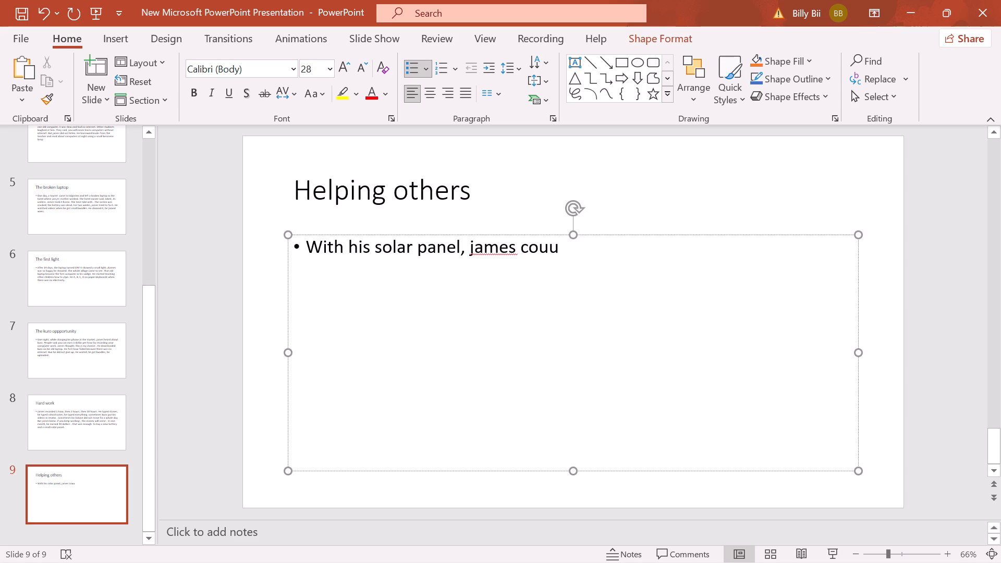
key(BackSpace)
text(ld)
key(space)
text(ch)
text(arge)
key(space)
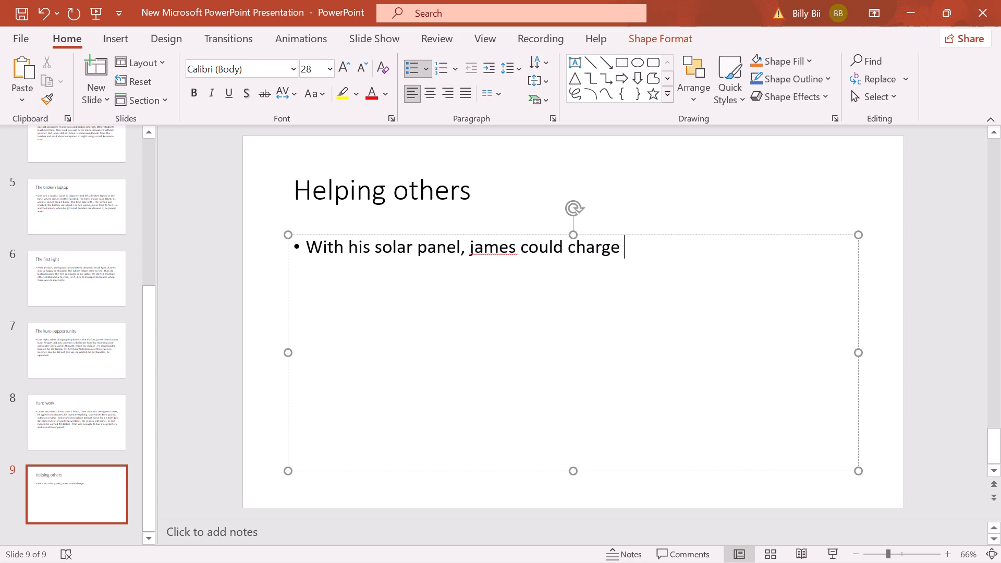
Complete the solar panel sentence in the body with "phones for other students .".
text(pj)
key(BackSpace)
text(hones for)
key(space)
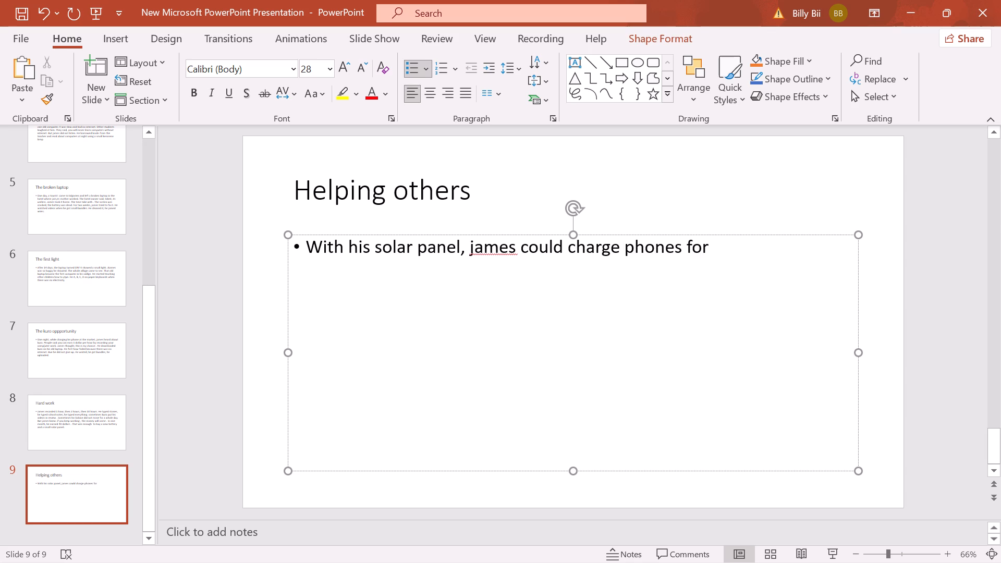
text(other)
key(space)
text(sy)
key(BackSpace)
text(ti)
key(BackSpace)
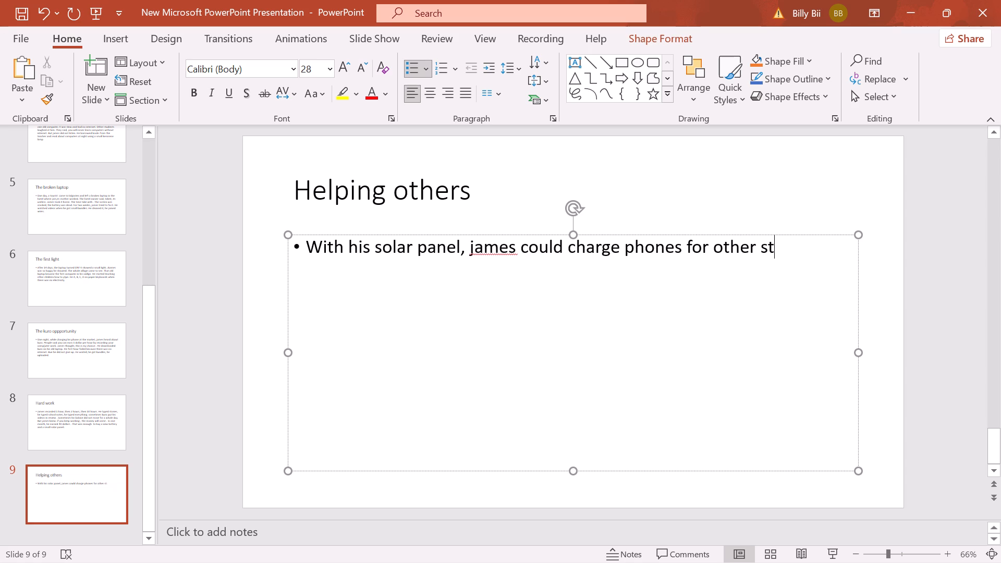
text(udenta)
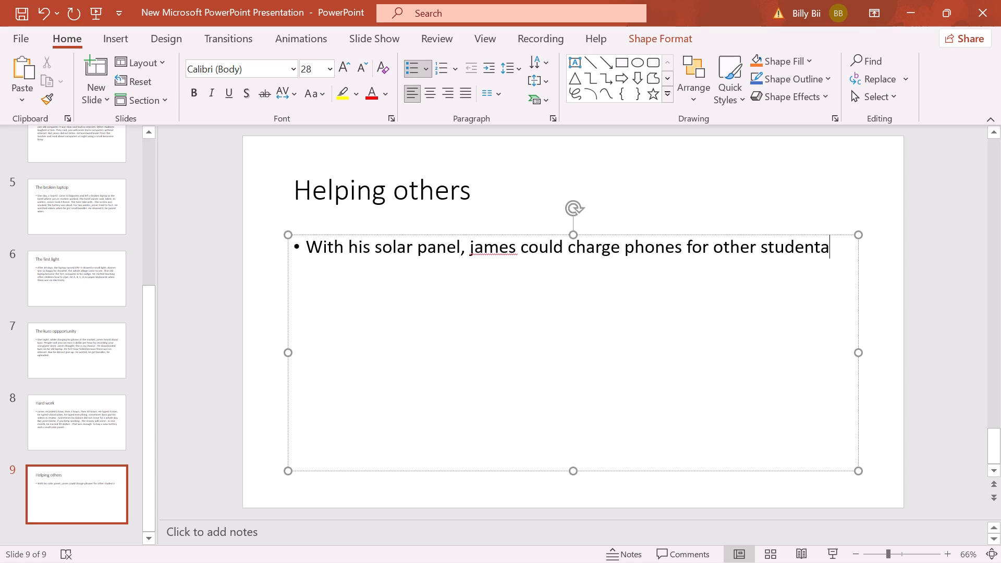
key(BackSpace)
text(s)
key(space)
key(period)
key(space)
Add the sentence "He thought 5 friends how to use kuro." to the Helping others body text.
text(he thought)
key(space)
text(5 friends)
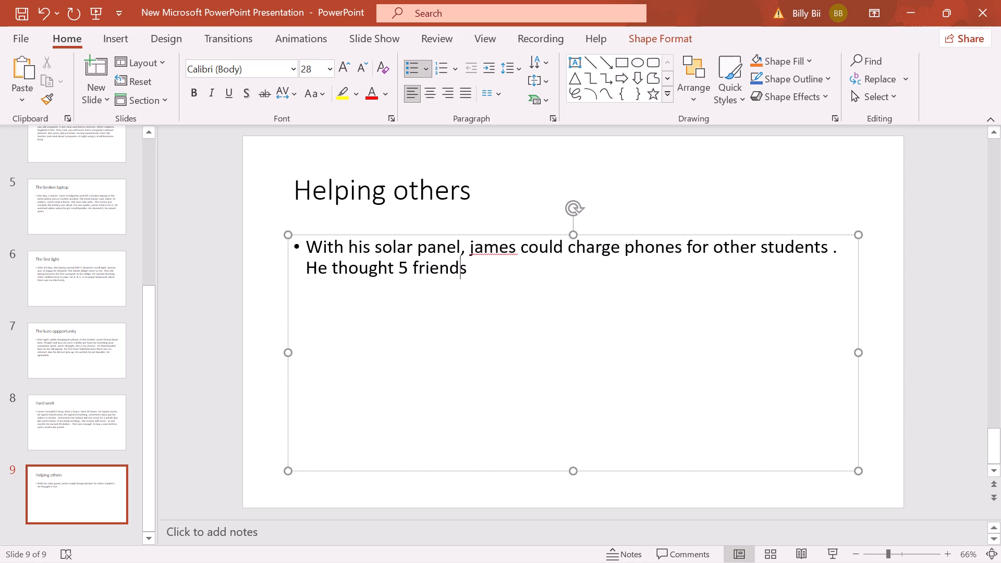
key(space)
text(hoe)
key(BackSpace)
text(w)
key(space)
text(ti)
key(BackSpace)
text(o)
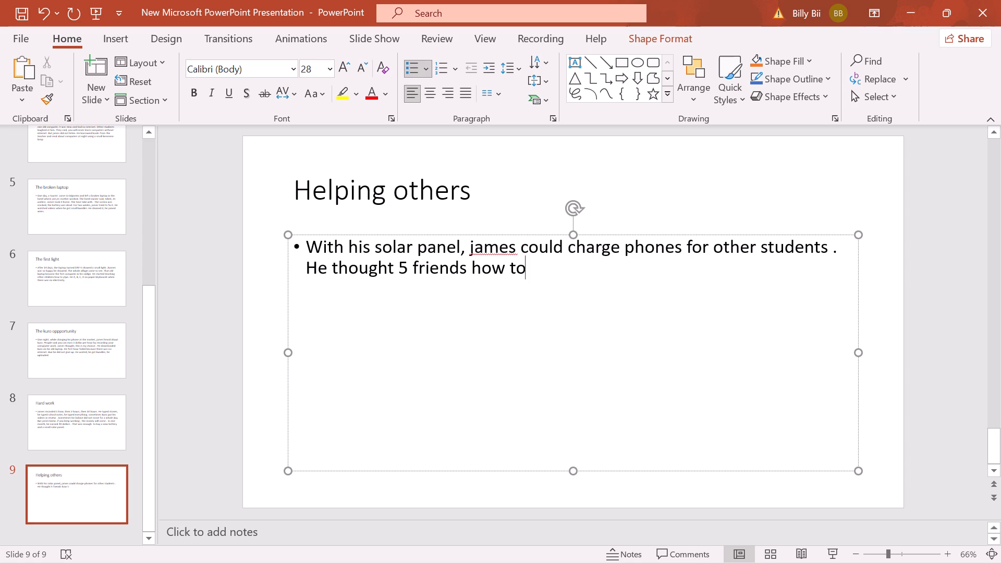
key(space)
text(use kuro)
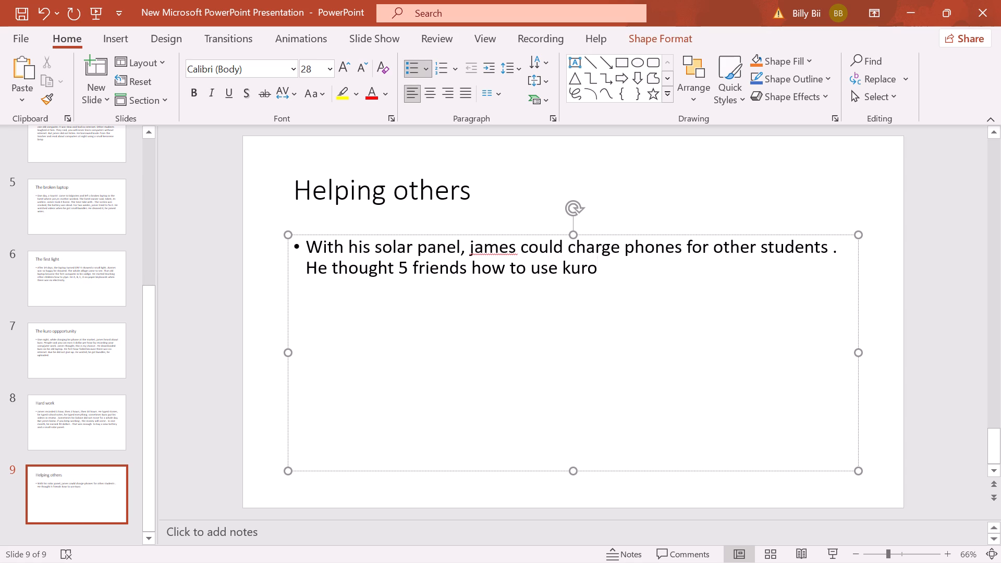
text(.)
key(space)
Continue the Helping others body text with "Each friend gave him 1 dollar referral bonus.".
text(eac)
text(h)
key(space)
text(frie)
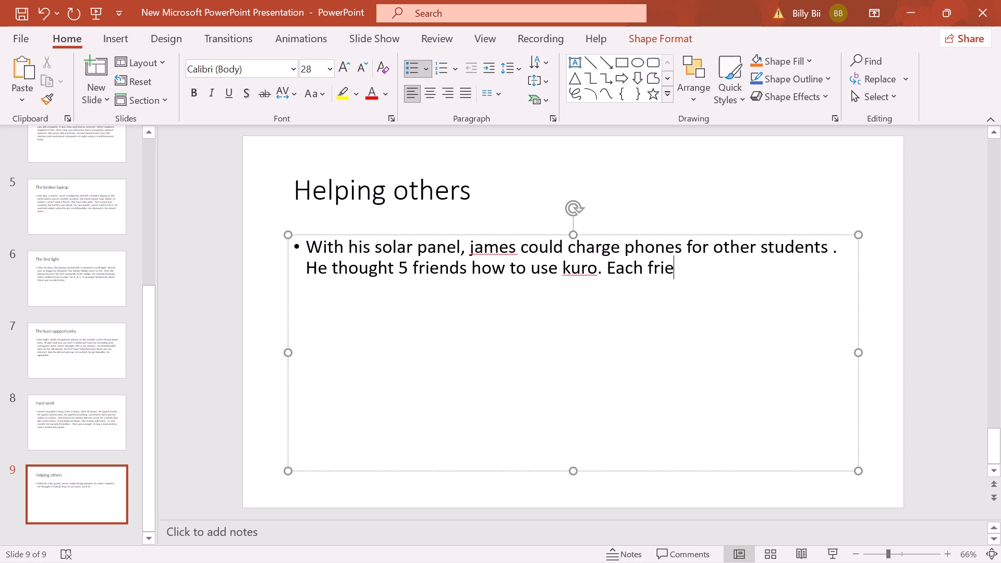
text(md)
key(BackSpace)
key(BackSpace)
text(nd)
key(space)
text(gave him)
key(space)
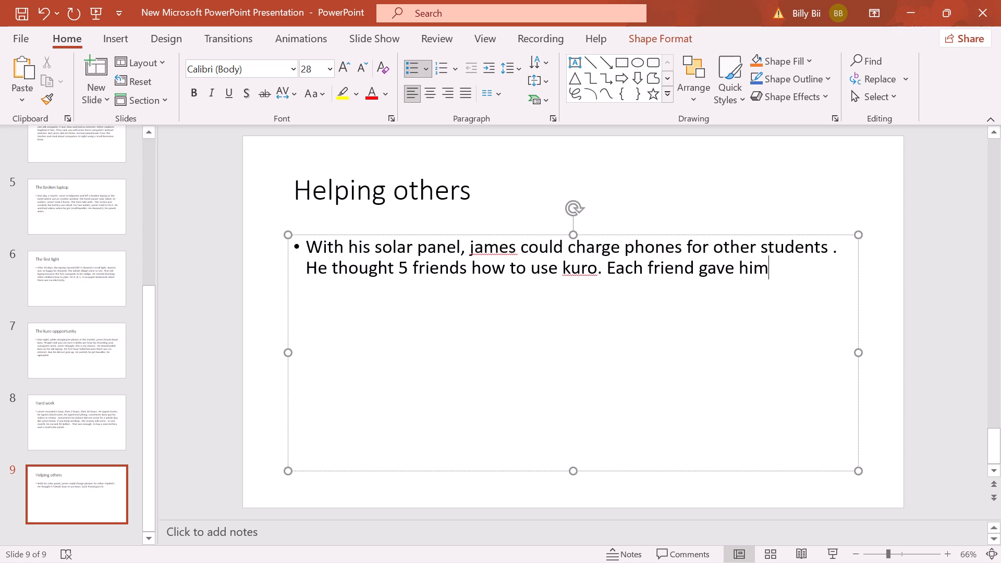
text(1 dollar)
key(space)
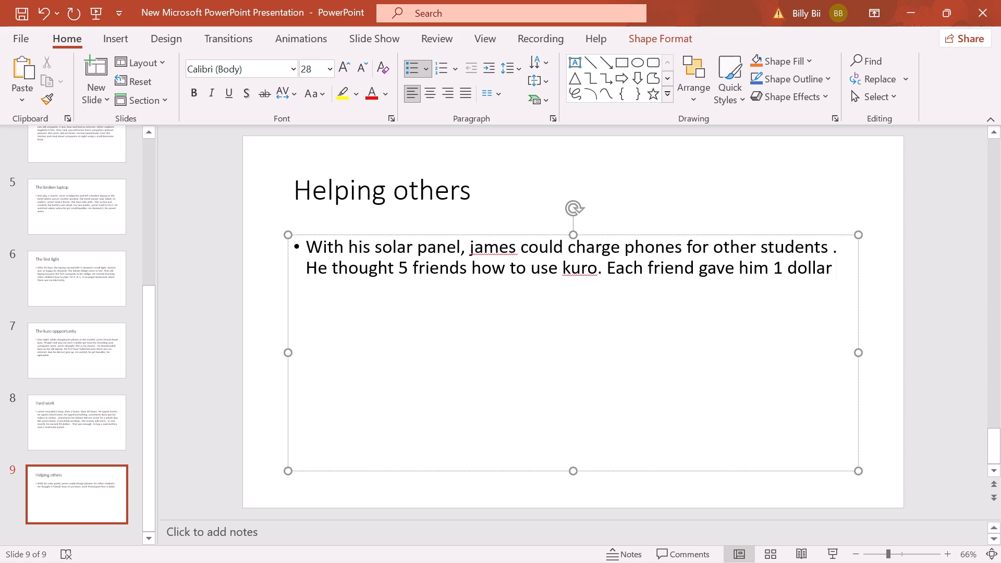
text(refferal bonus)
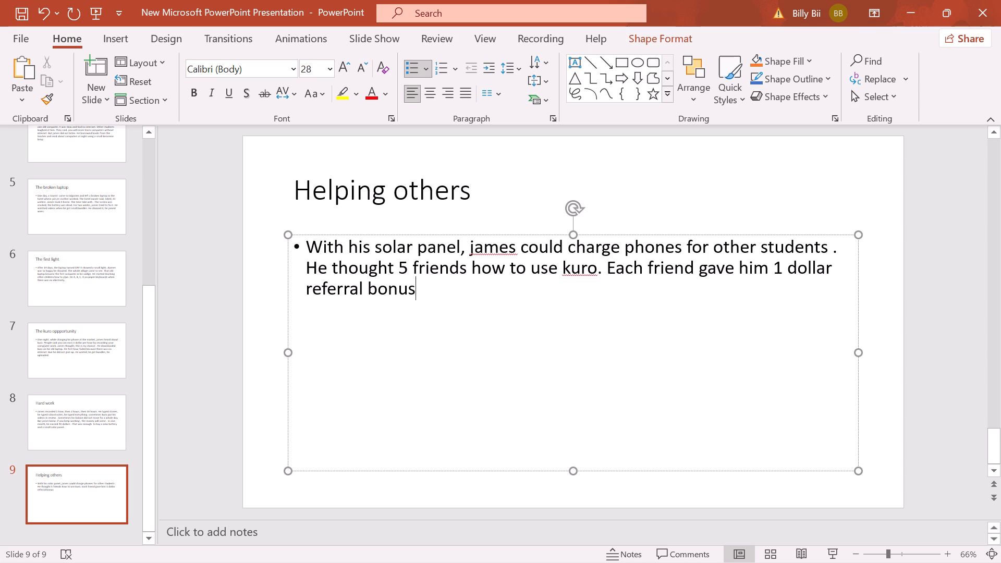
key(space)
key(BackSpace)
key(period)
key(space)
Begin a new sentence in the Helping others body text with "Now james had a small".
text(now)
key(space)
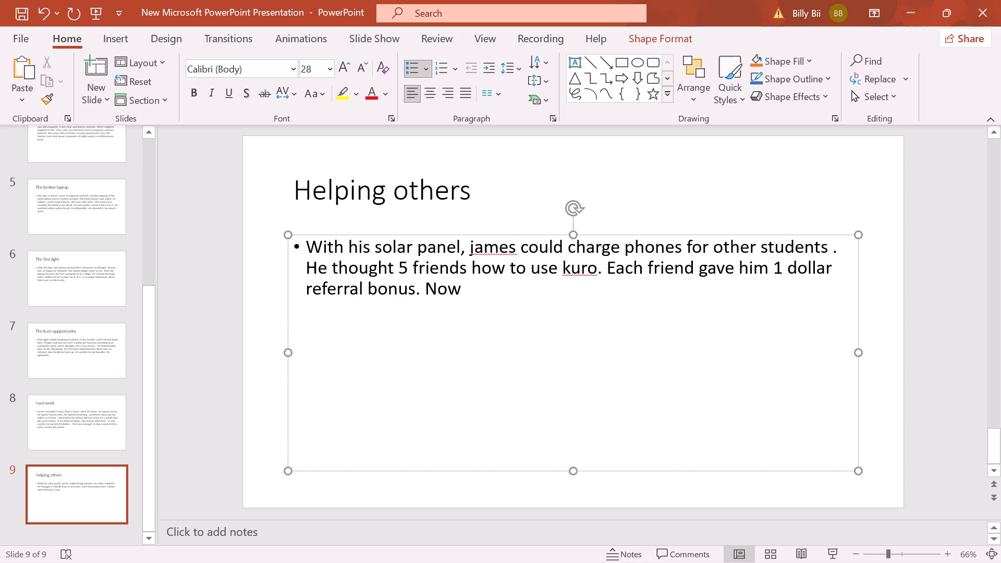
text(james)
key(space)
text(had)
key(space)
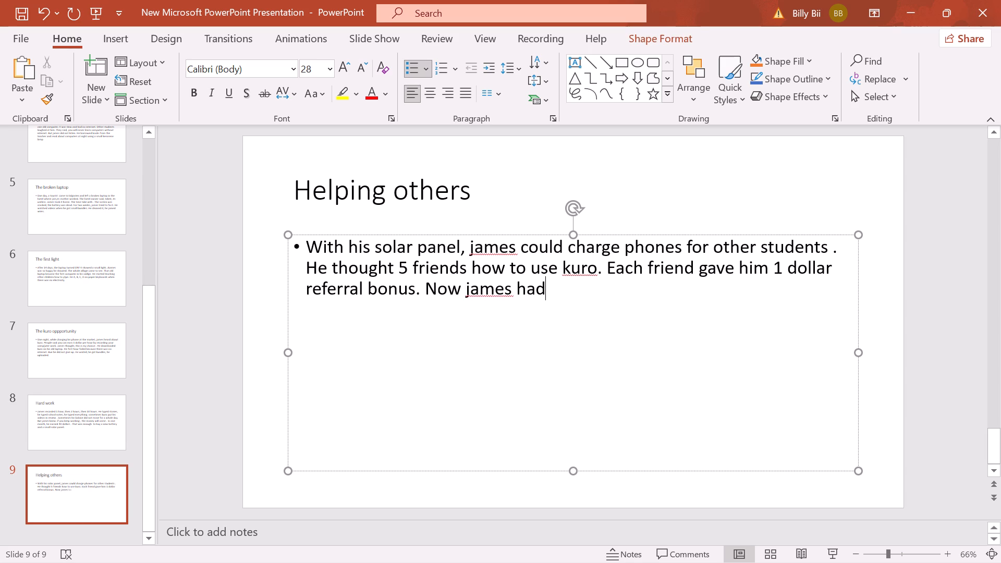
text(a)
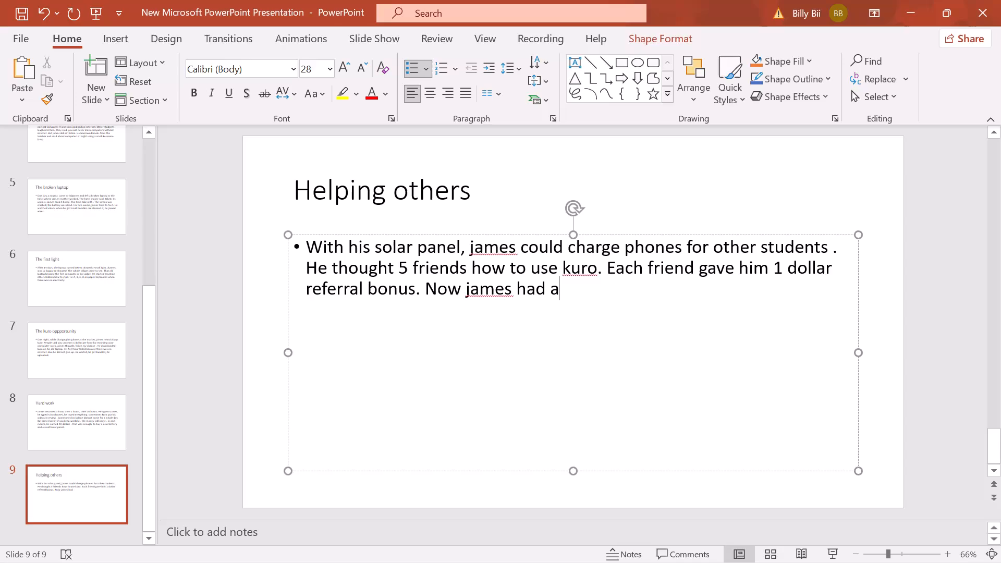
key(space)
text(small)
key(space)
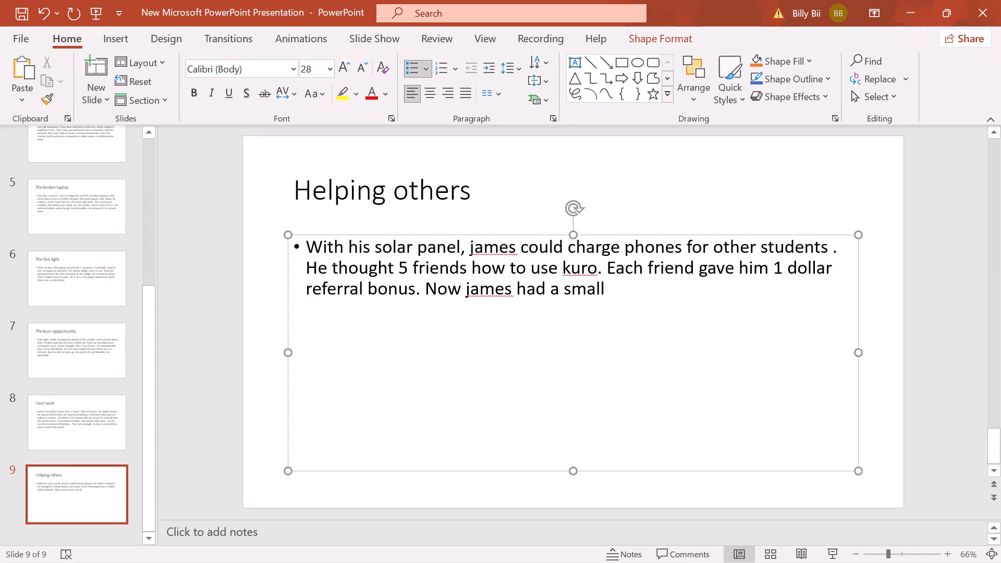
Complete the sentence about what James had with "computer center in his house.".
text(compoi)
key(BackSpace)
text(und)
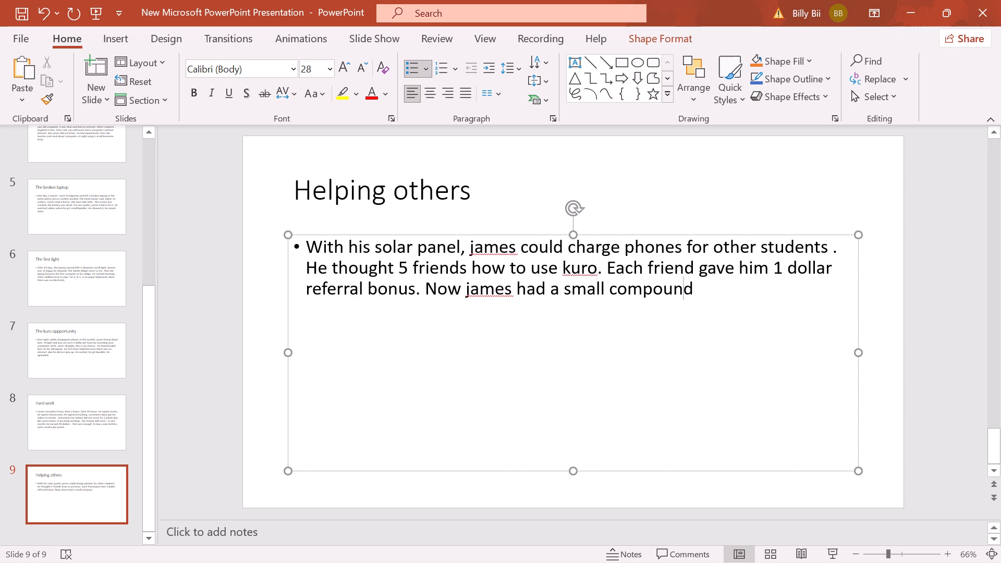
key(space)
key(BackSpace)
key(BackSpace)
key(BackSpace)
key(BackSpace)
key(BackSpace)
text(uter center in his)
key(space)
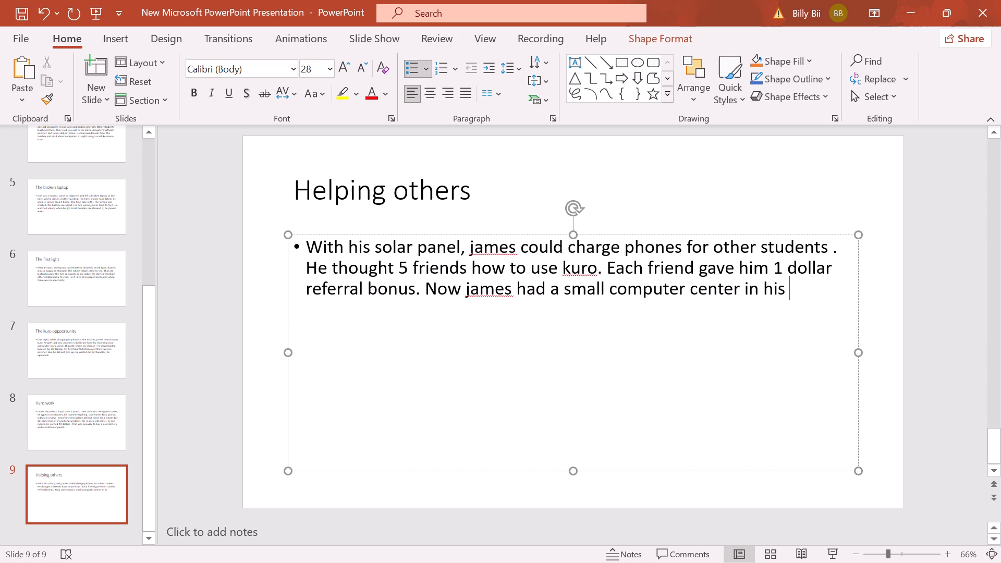
text(hou)
text(ser)
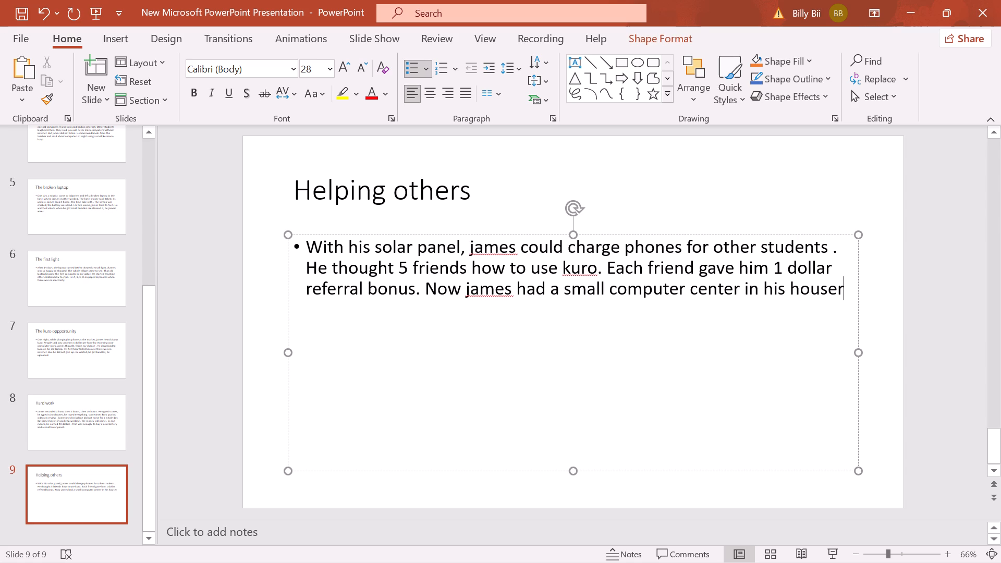
key(BackSpace)
text(.)
key(space)
Start the next body sentence with "Children came in the evening", spelling "Children" correctly.
text(childen)
key(space)
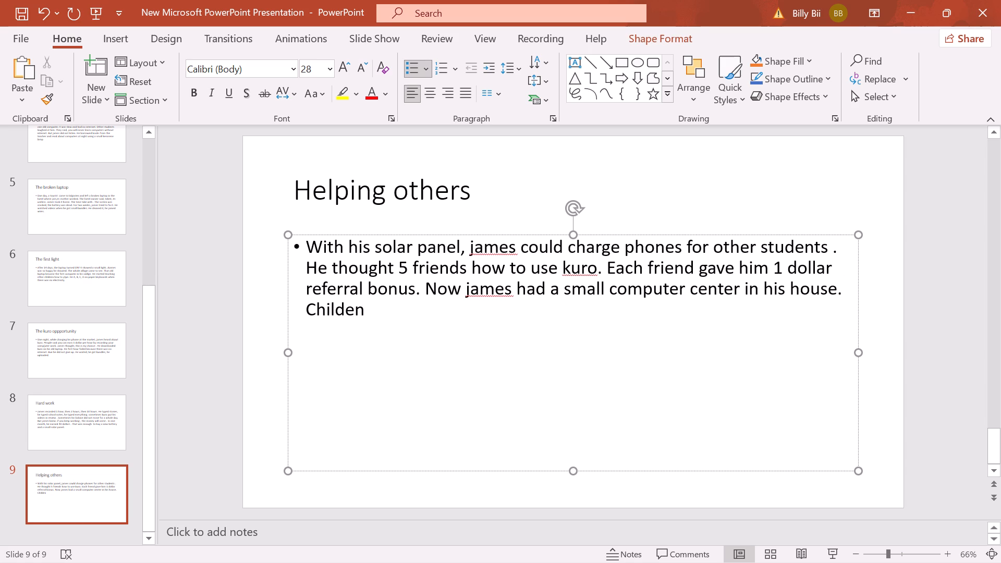
text(va;)
key(BackSpace)
key(BackSpace)
key(BackSpace)
text(came)
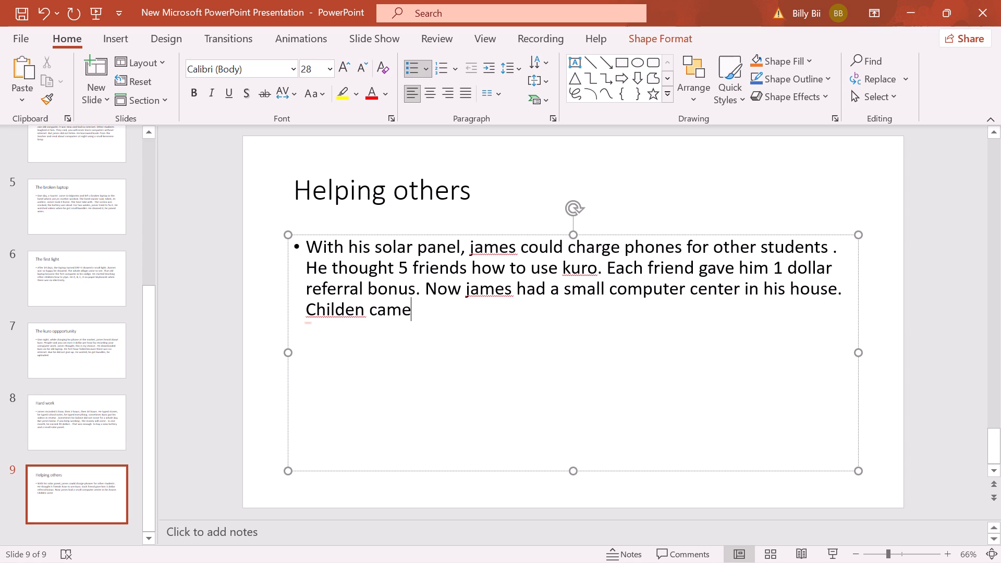
click(342, 310)
key(r)
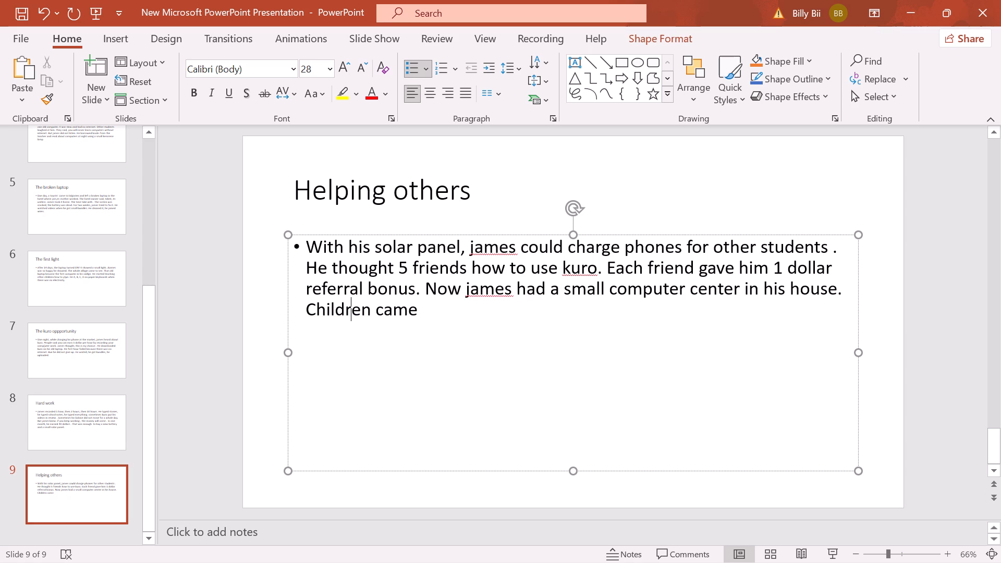
click(431, 310)
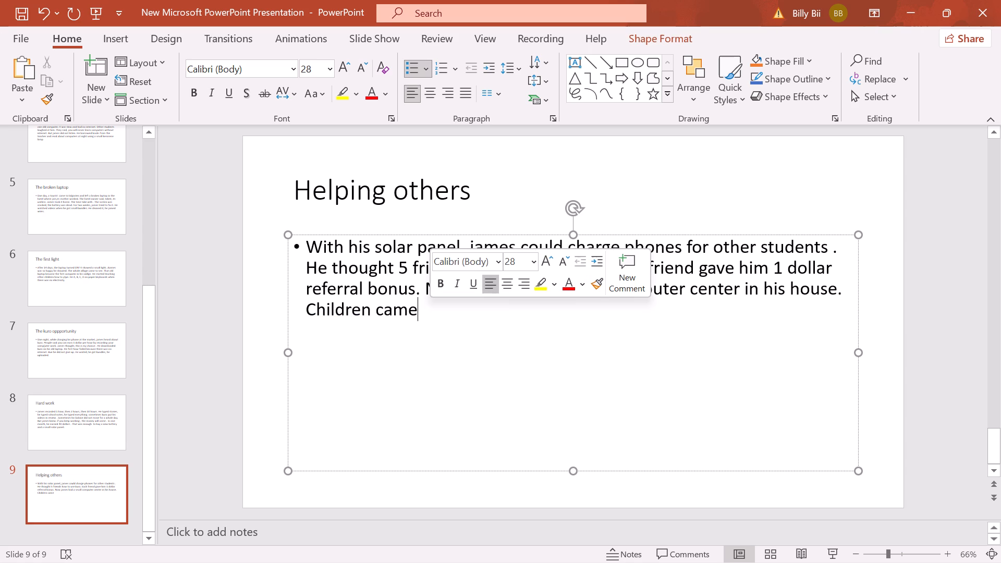
key(space)
text(in)
key(space)
text(the evening)
key(space)
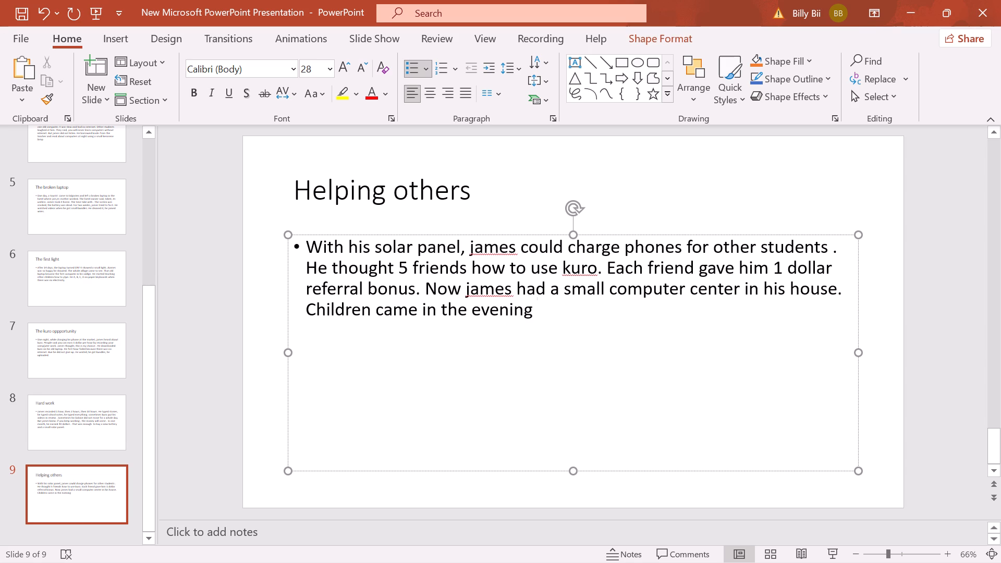
Finish the sentence about the children with "to learn typing.".
text(tom)
key(BackSpace)
key(space)
text(learn)
key(space)
text(tyoing)
key(space)
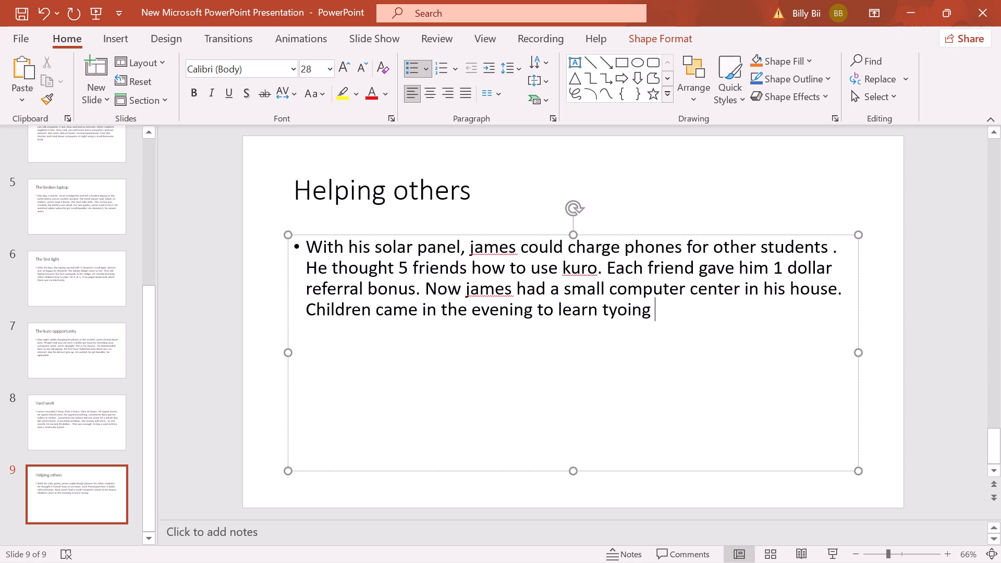
click(628, 310)
key(BackSpace)
key(p)
click(689, 332)
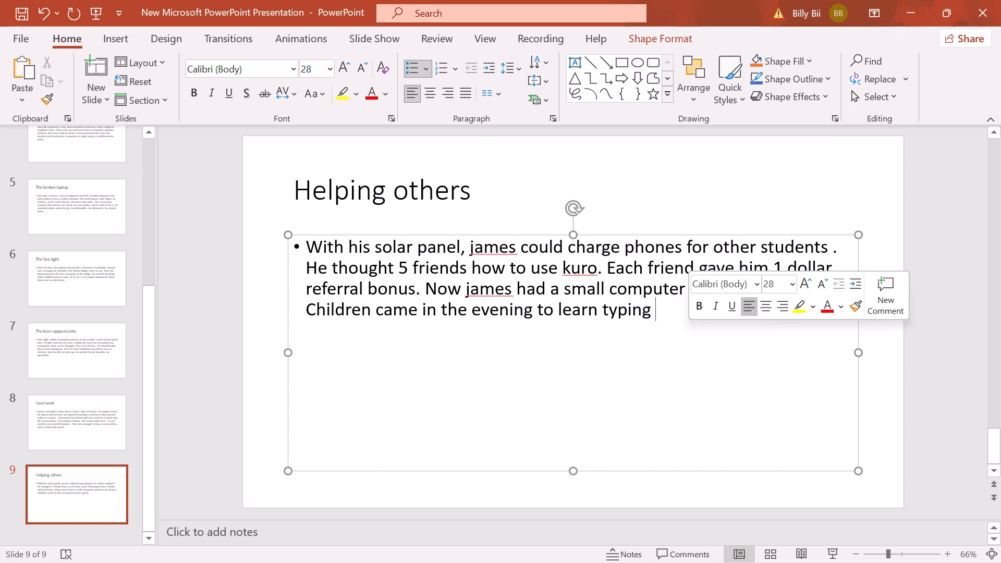
key(BackSpace)
text(.)
key(space)
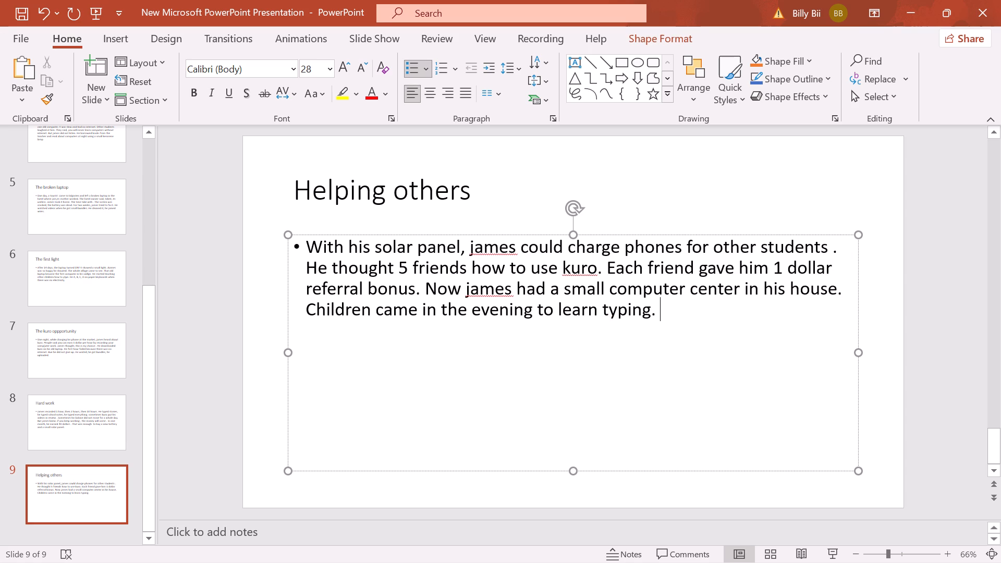
Begin another sentence in the Helping others body text with "Lolgorien, which had no light".
text(lol)
text(gori)
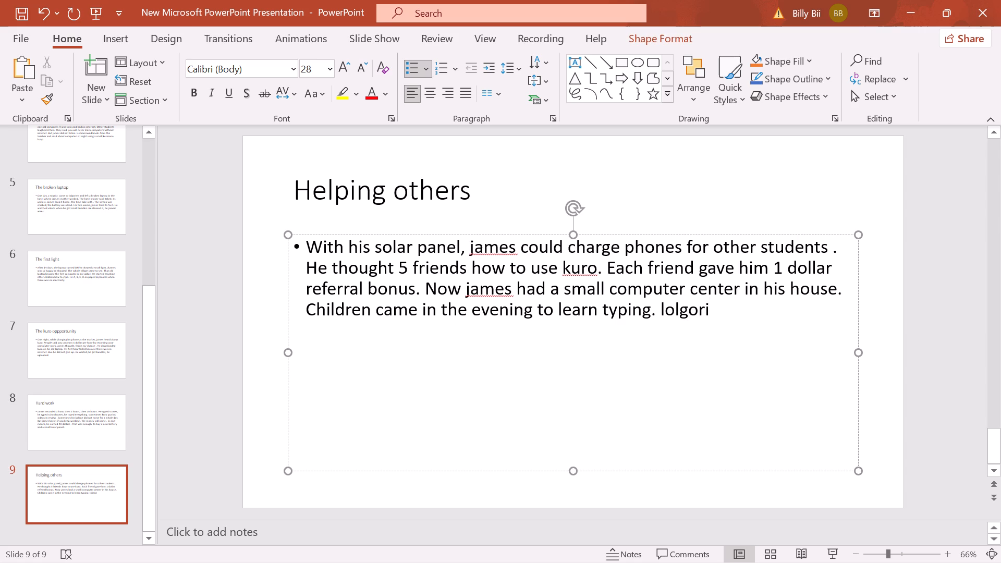
text(en,)
key(space)
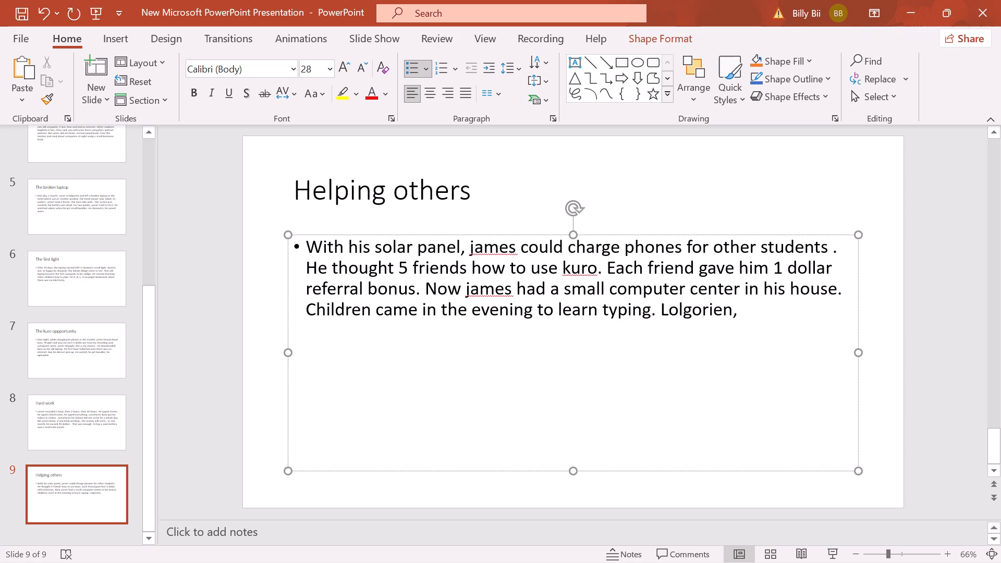
text(which)
key(space)
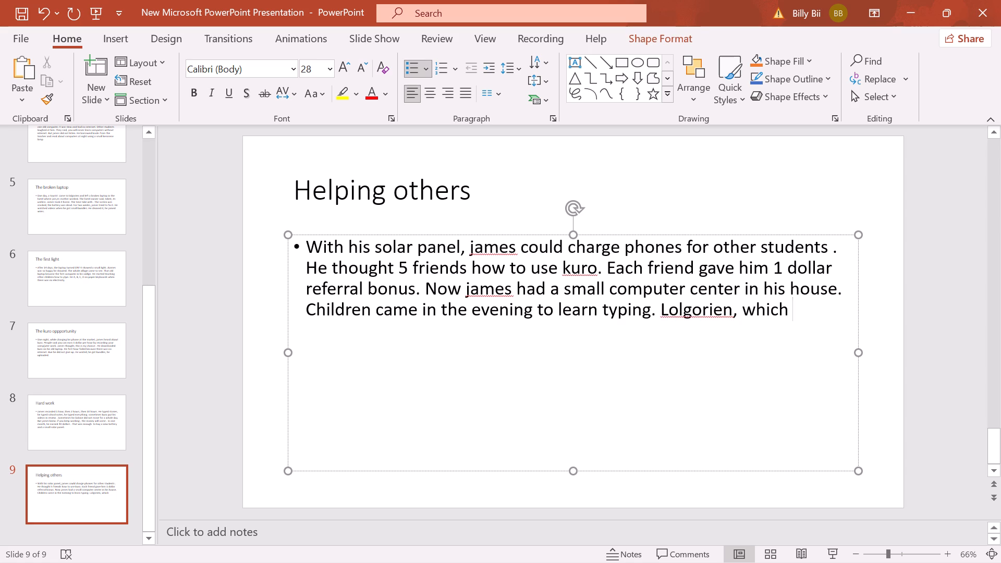
text(had no)
key(space)
text(loght)
key(space)
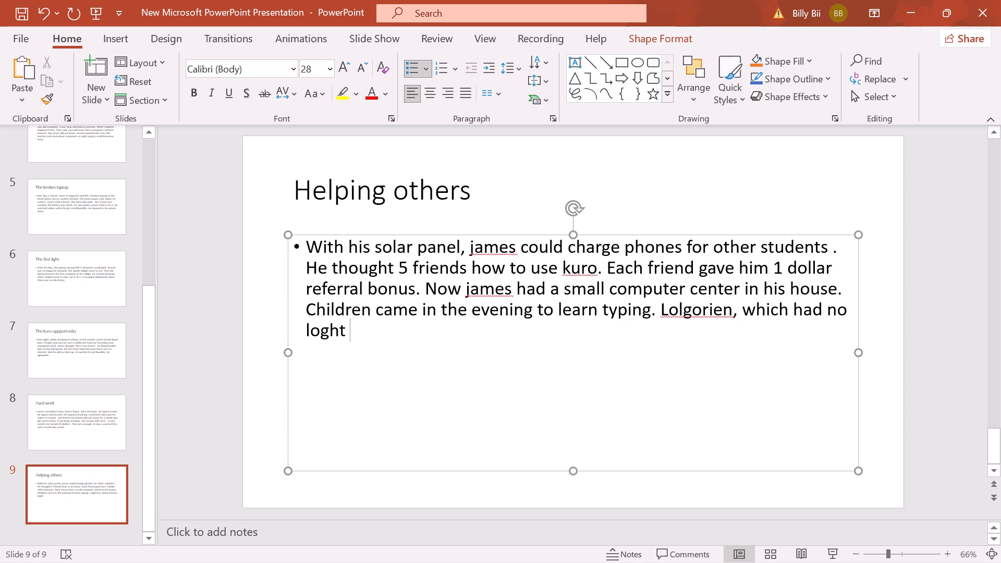
click(317, 336)
key(BackSpace)
key(i)
click(343, 331)
key(space)
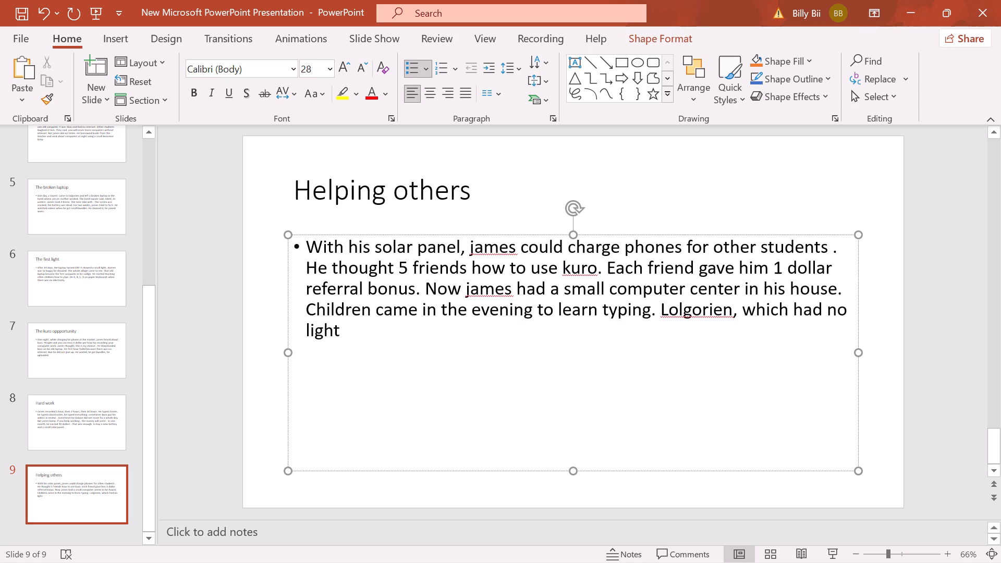
key(BackSpace)
Continue the Lolgorien sentence in the Helping others body text with "before, now had a light", spelling "light" correctly.
text(before)
text(, np)
key(BackSpace)
text(ow)
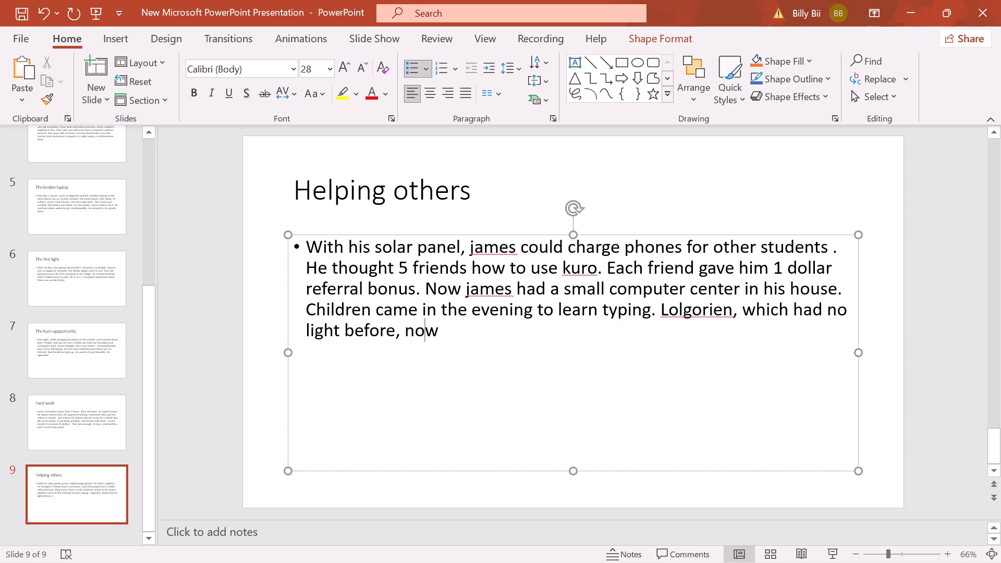
key(space)
text(had)
key(space)
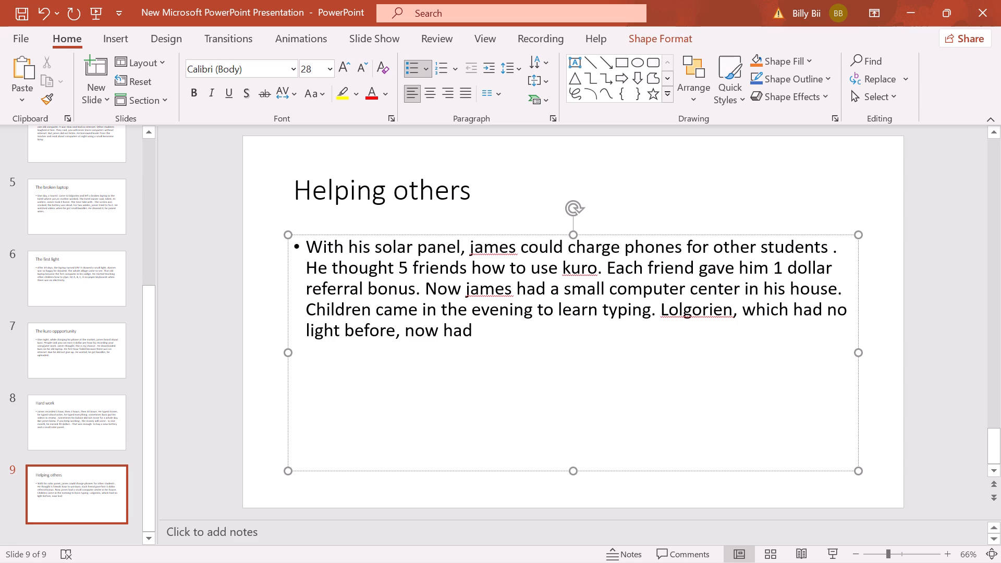
text(a loight)
key(space)
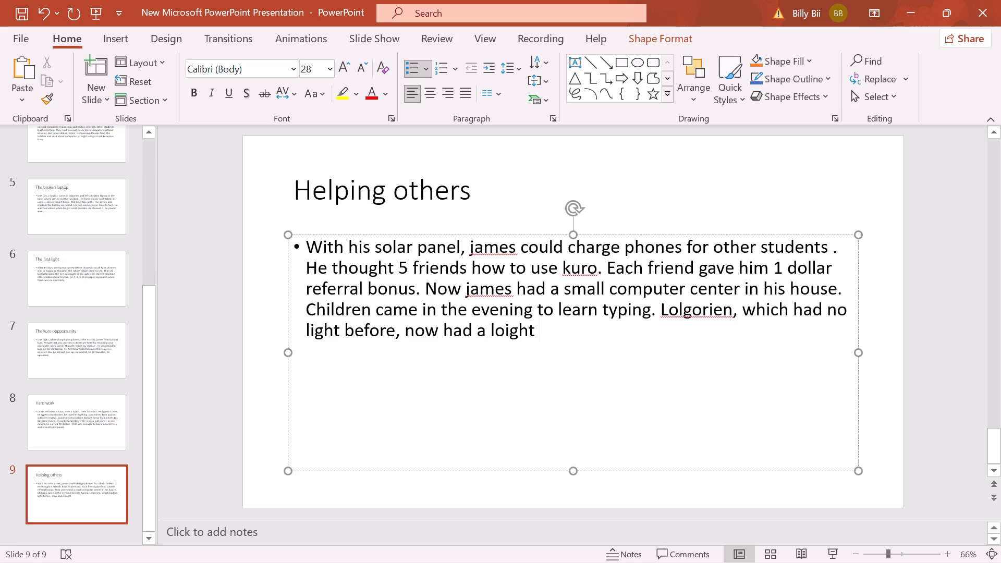
click(506, 329)
key(BackSpace)
click(545, 328)
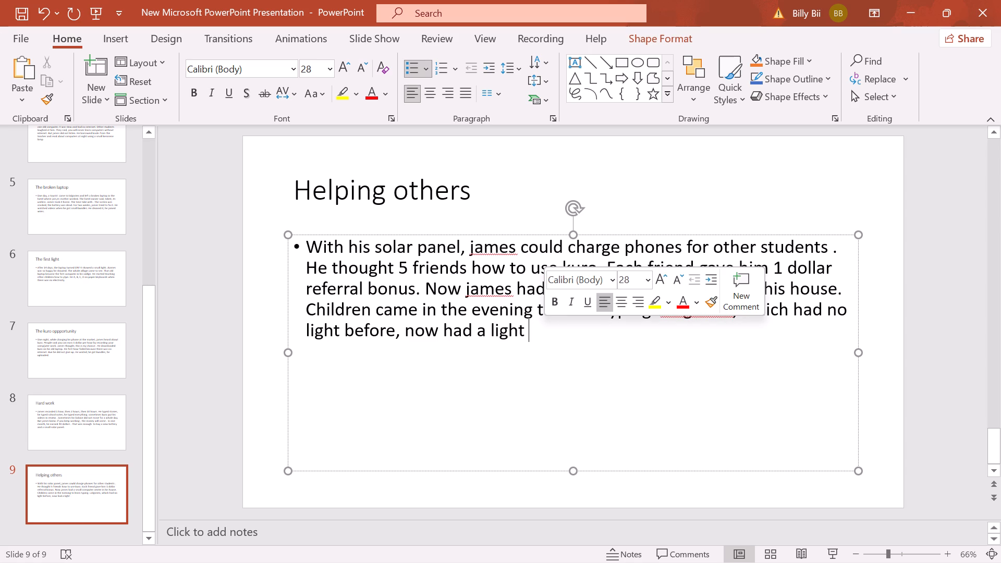
Finish the Lolgorien sentence with "of computers.".
text(of)
key(space)
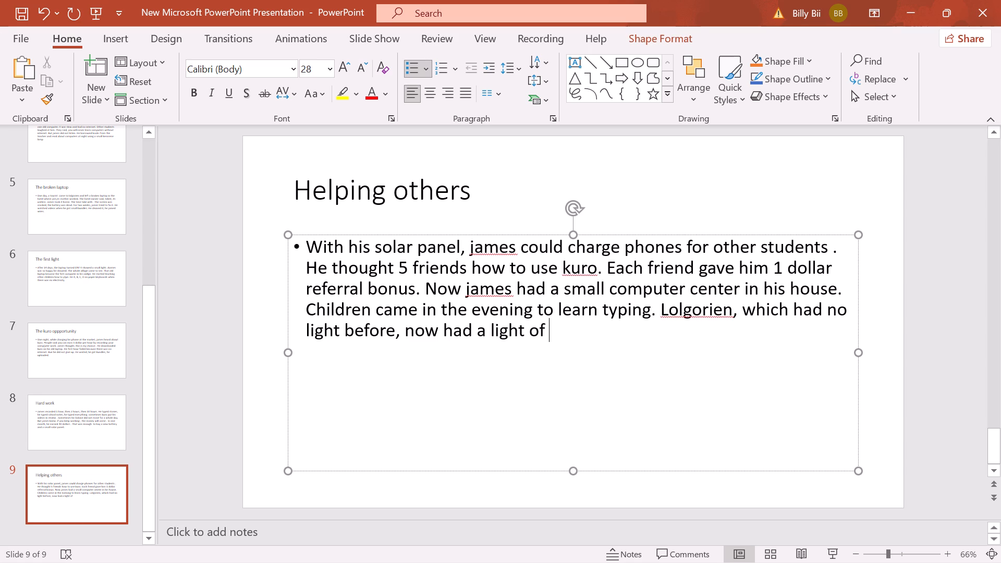
text(co)
text(mputers)
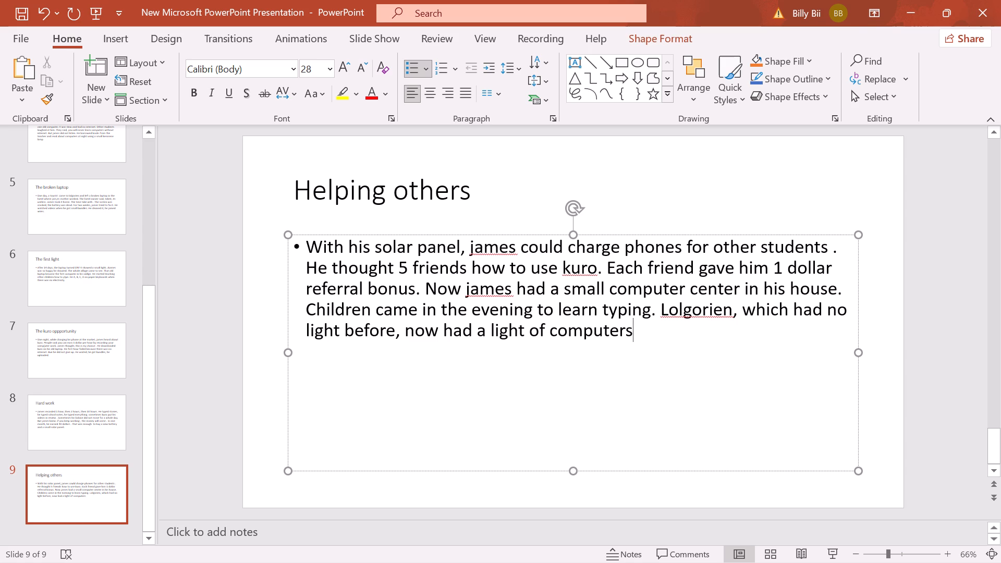
key(period)
Add a new slide after Helping others and title it "The lesson".
click(88, 72)
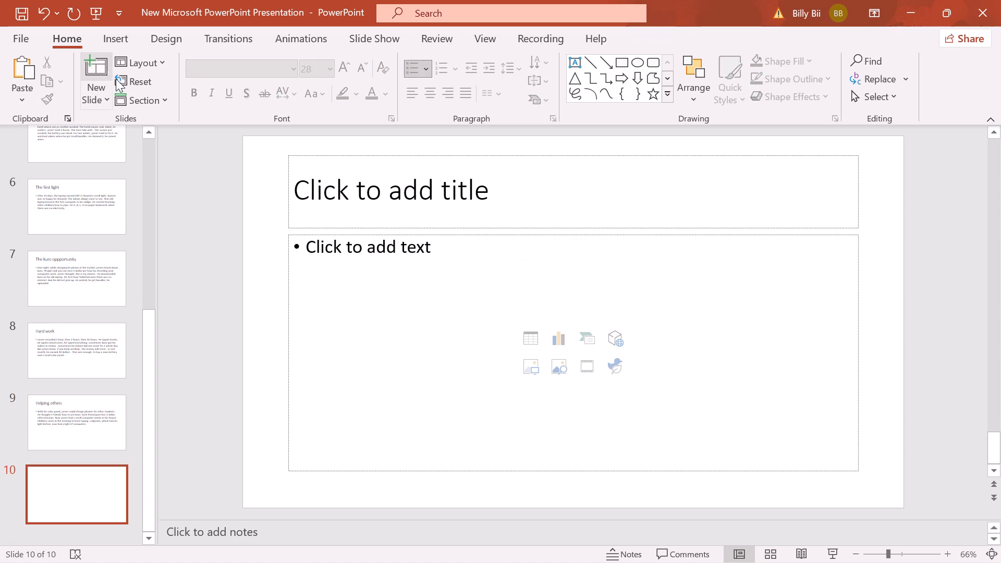
click(338, 173)
text(the lessom)
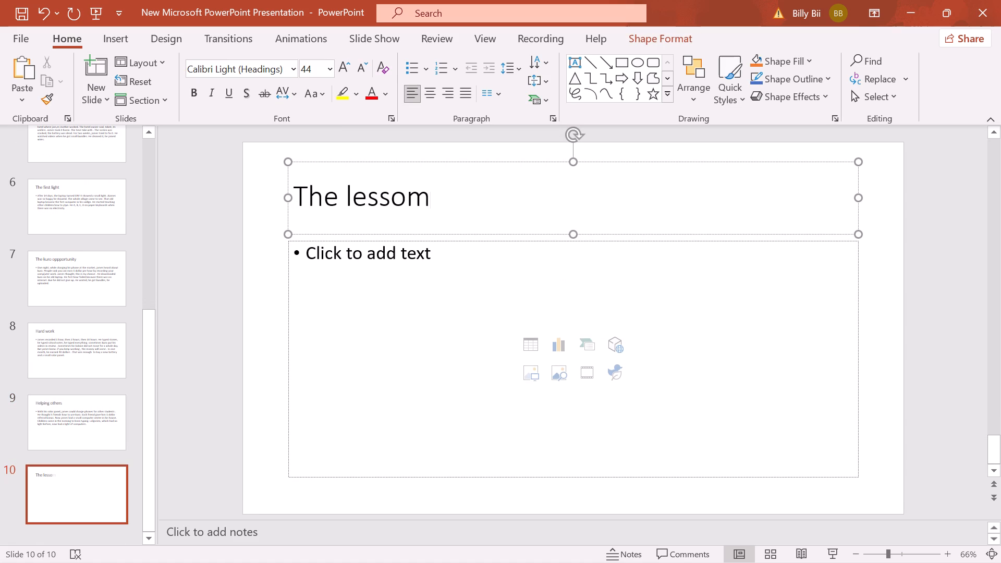
key(BackSpace)
key(n)
Enter "James learned three lessons:" as the first bullet of The lesson slide's body text.
click(335, 241)
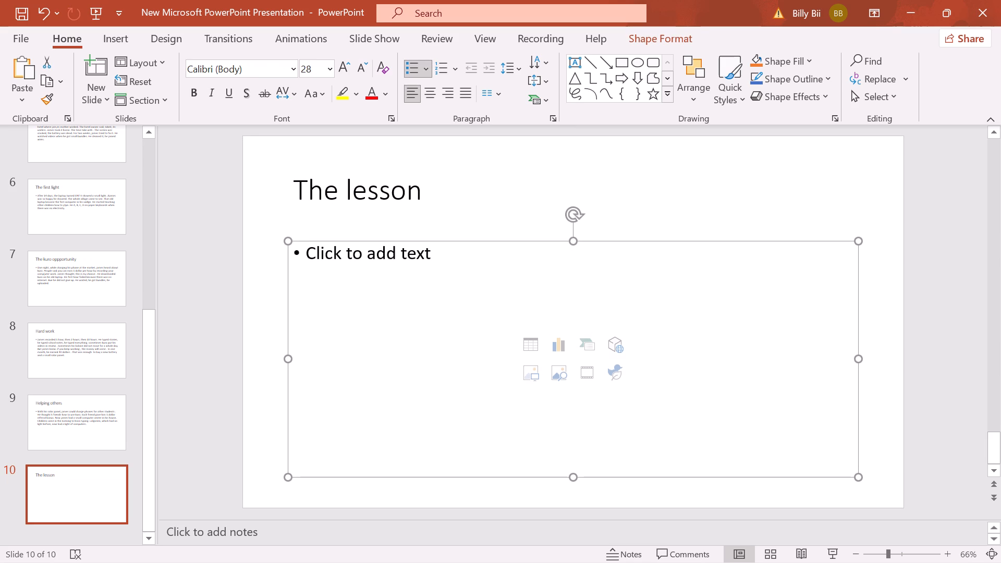
click(335, 245)
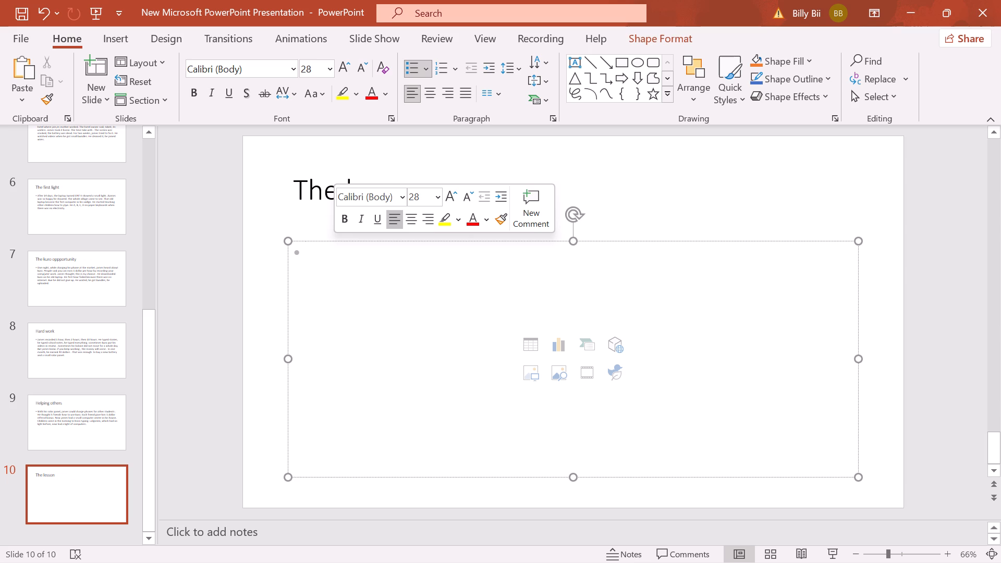
text(james)
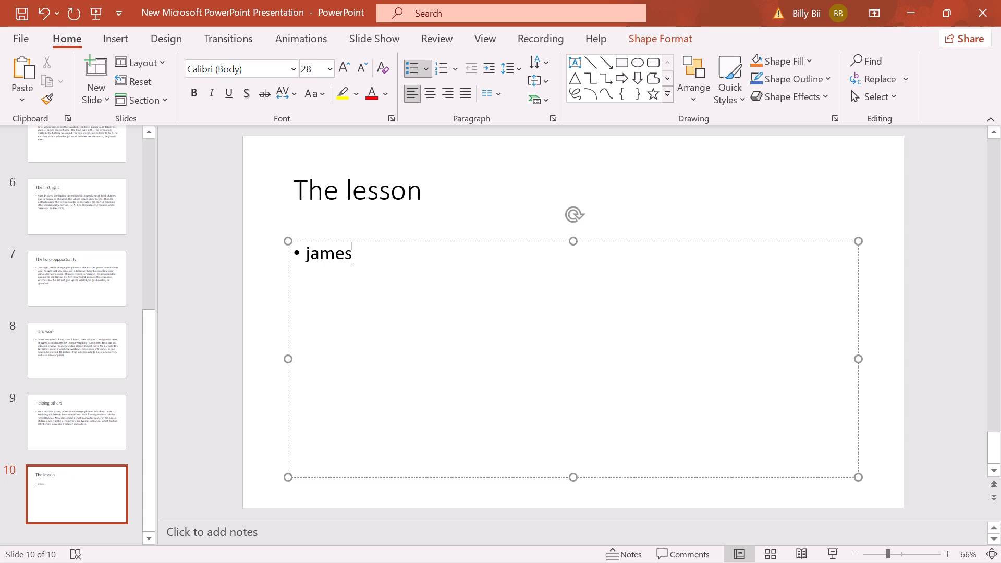
key(space)
text(learned)
key(space)
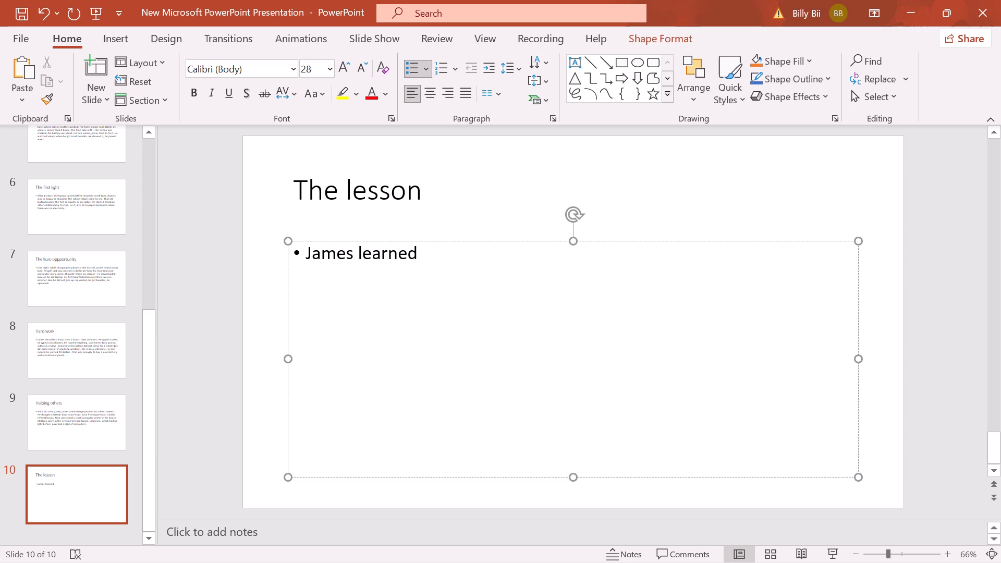
text(three lessons)
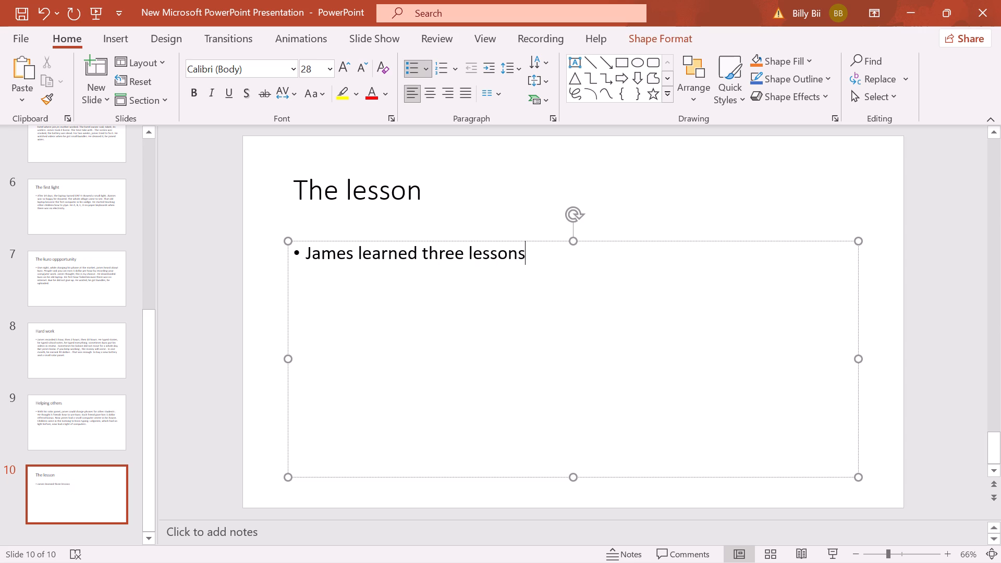
key(shift+colon)
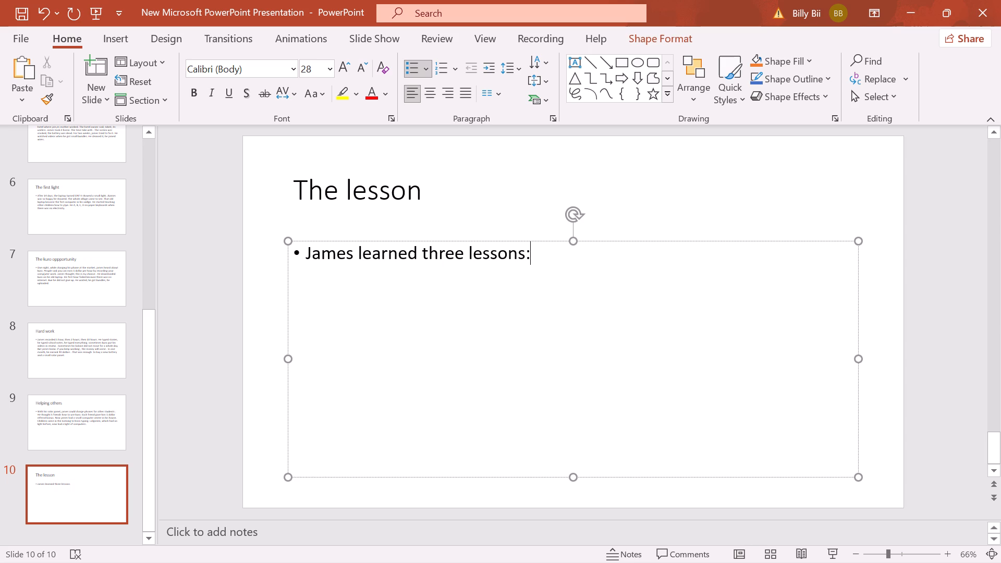
Add a second bullet reading "1. internet may fail, but effort never fails.".
key(Return)
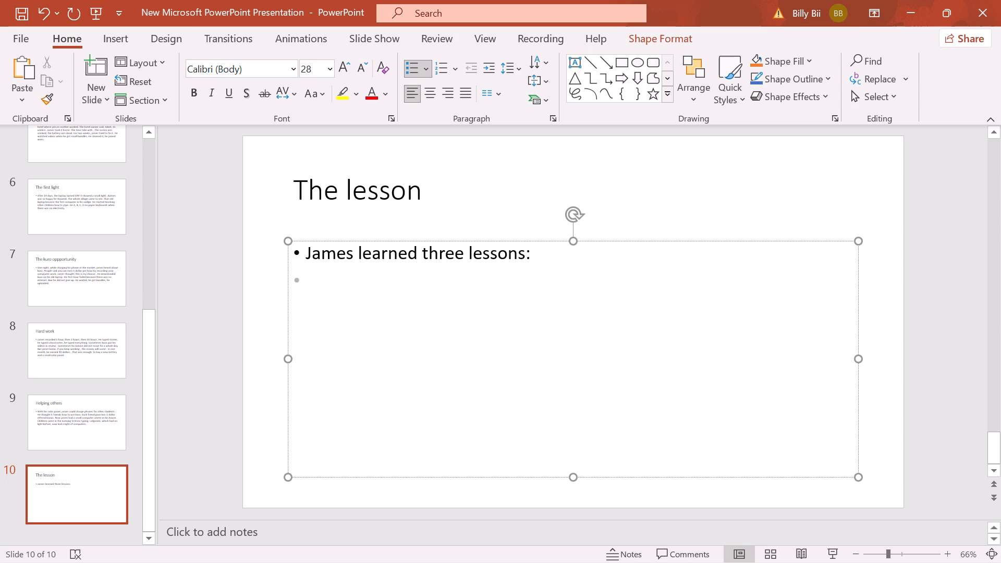
key(1)
text(.)
key(space)
text(in)
text(ternet)
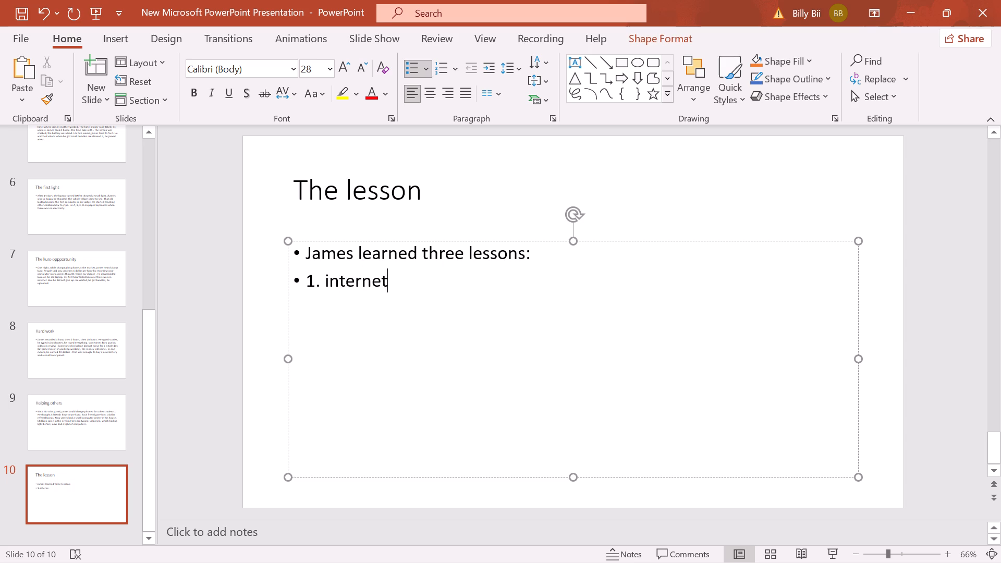
key(space)
text(may fail)
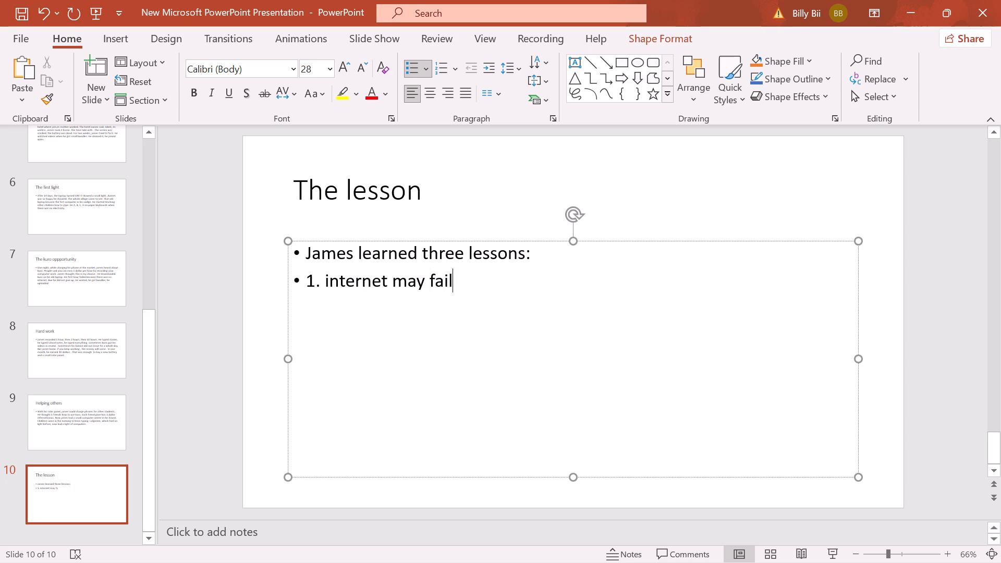
text(, but)
key(space)
text(effort)
key(space)
text(b)
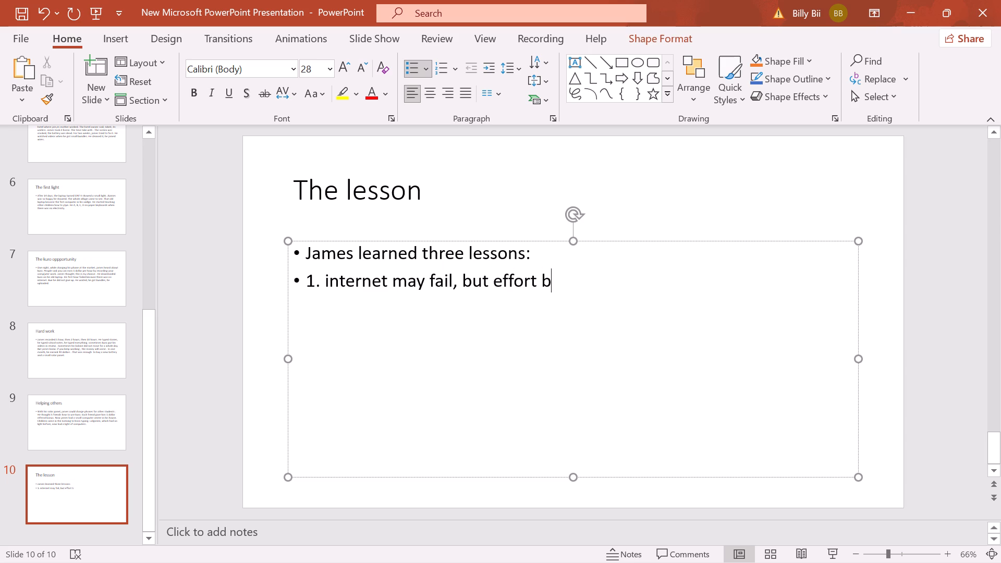
key(BackSpace)
text(ne)
text(ver fails)
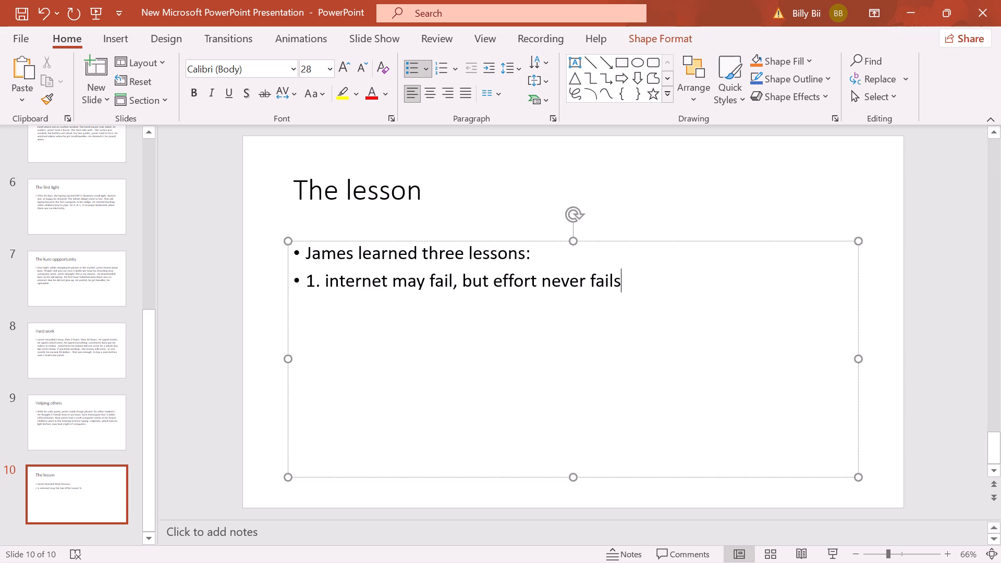
key(period)
Start a third bullet on The lesson slide with "2. when Kuro says", capitalising the K in Kuro.
key(Return)
key(2)
text(.)
key(space)
text(whenn)
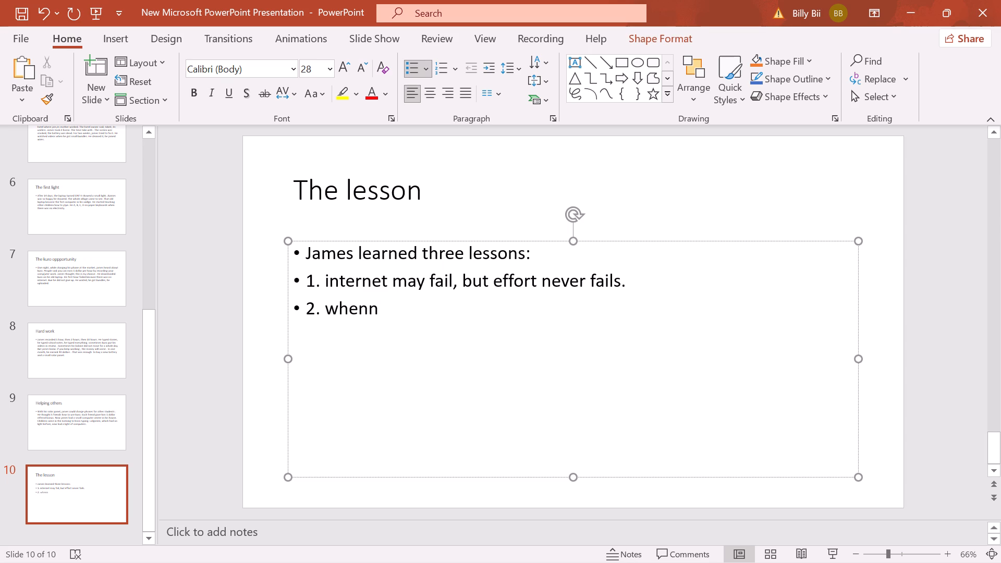
key(BackSpace)
key(m)
key(BackSpace)
key(space)
text(kuro says)
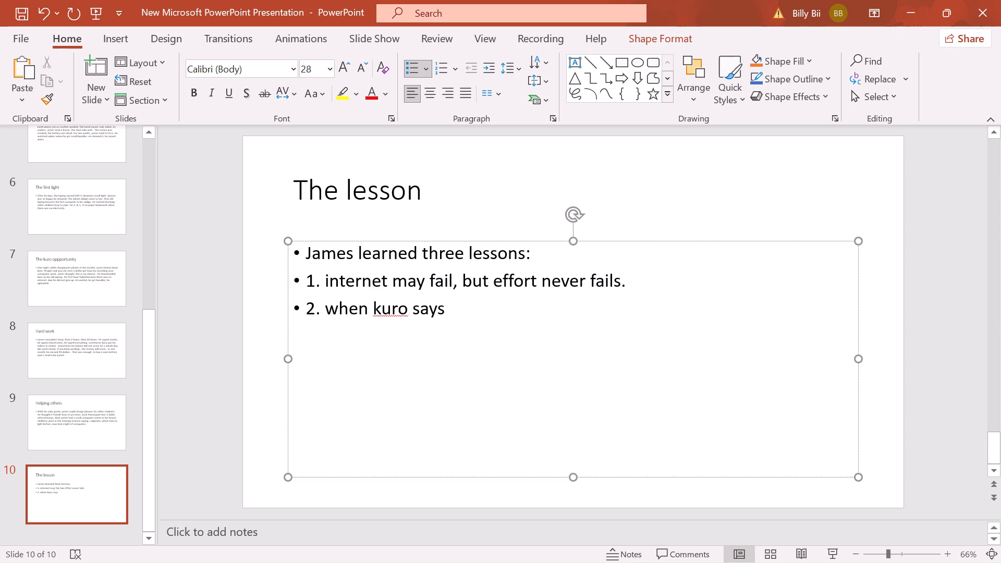
click(382, 313)
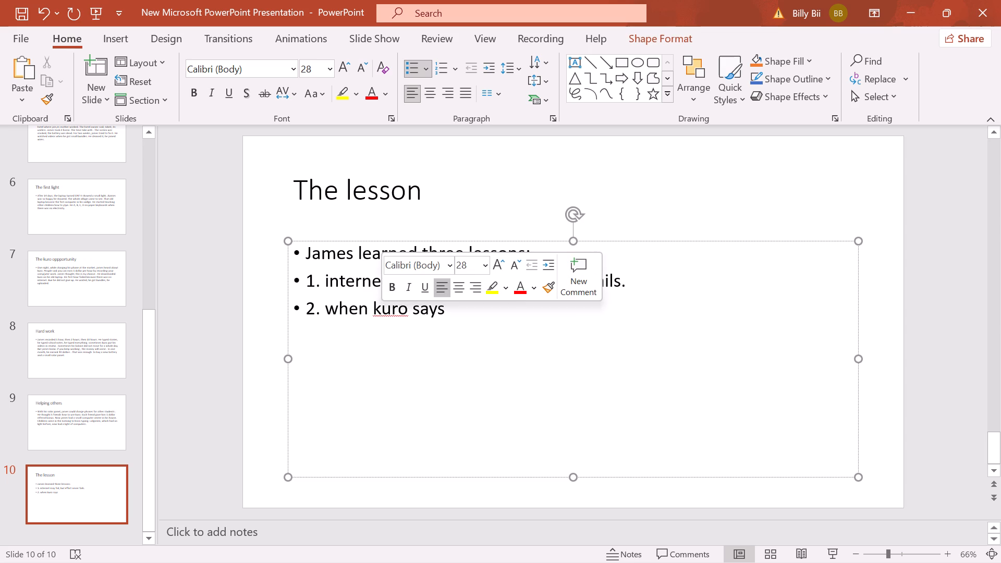
key(BackSpace)
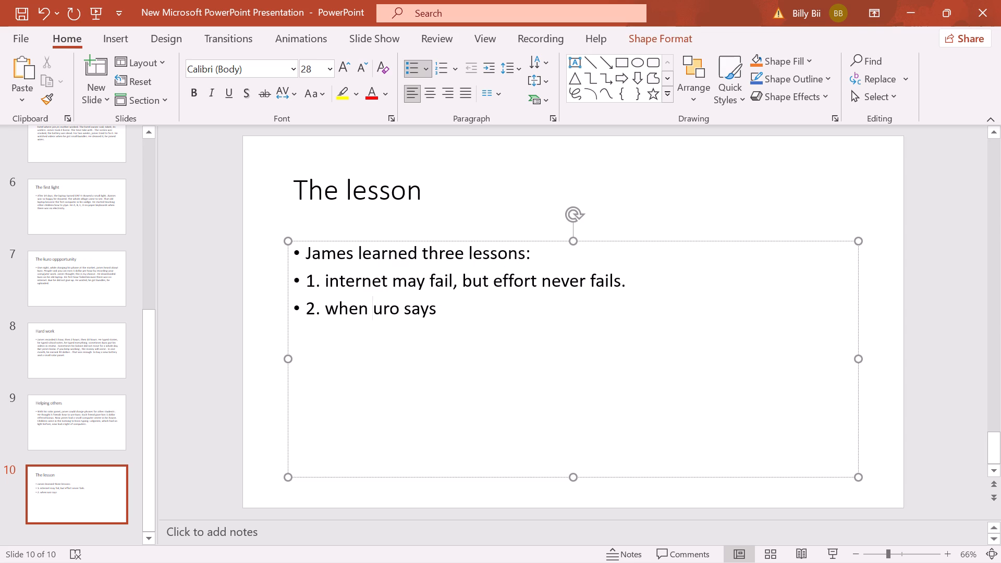
Finish the second lesson's sentence after "says" with "in review, it means they are checking, not rejecting.".
click(461, 307)
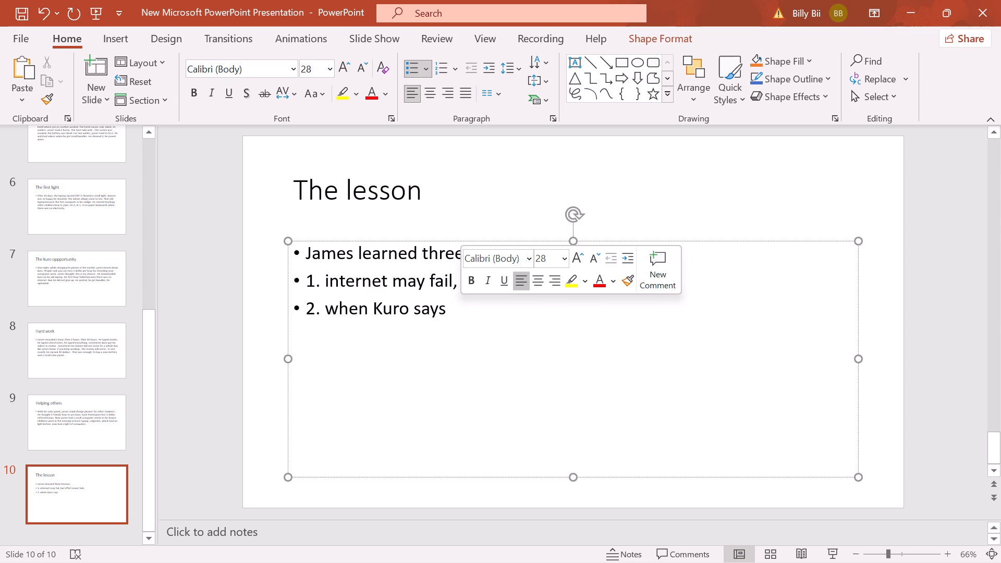
key(space)
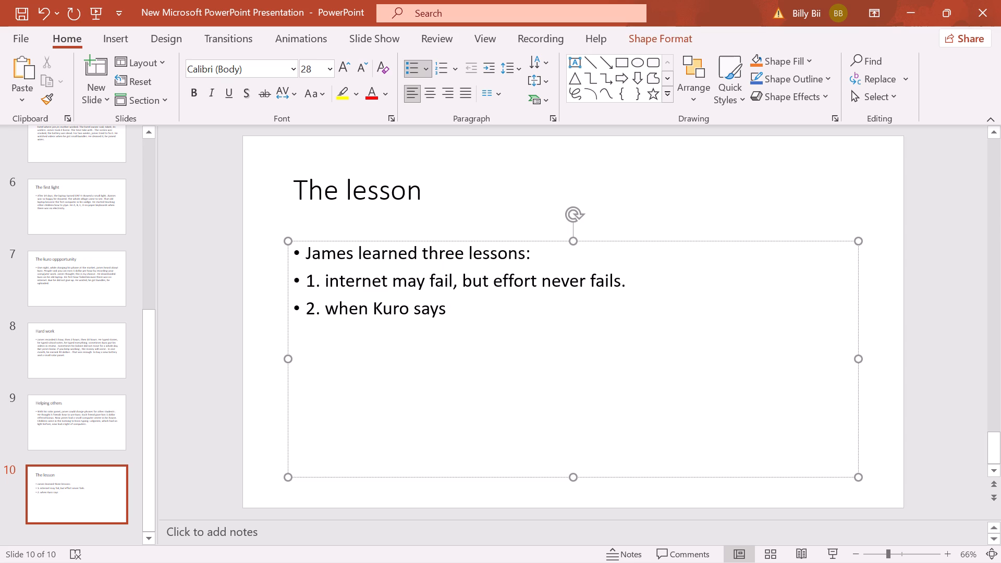
text(in review)
text(, it means)
key(space)
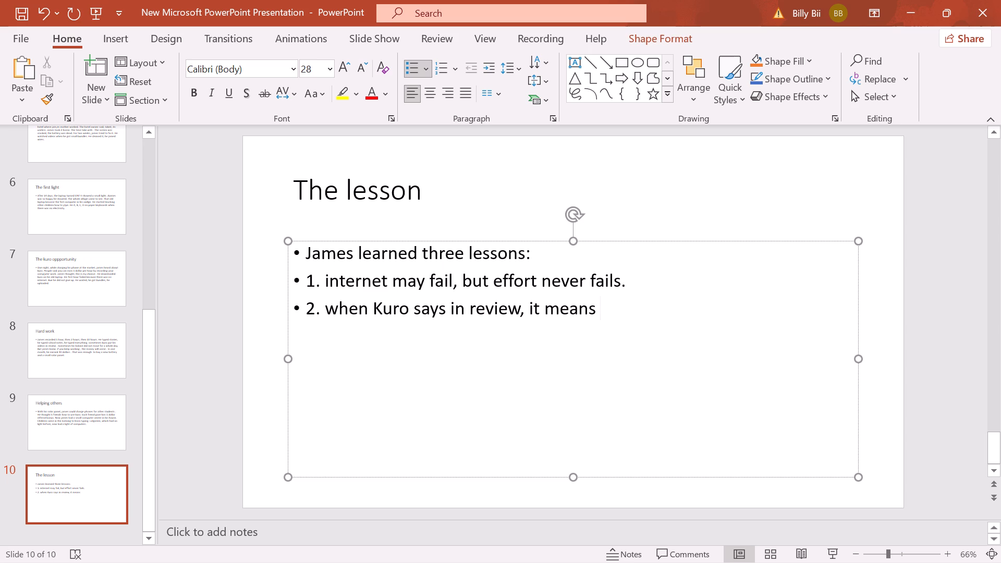
text(they ra)
key(BackSpace)
key(BackSpace)
text(are)
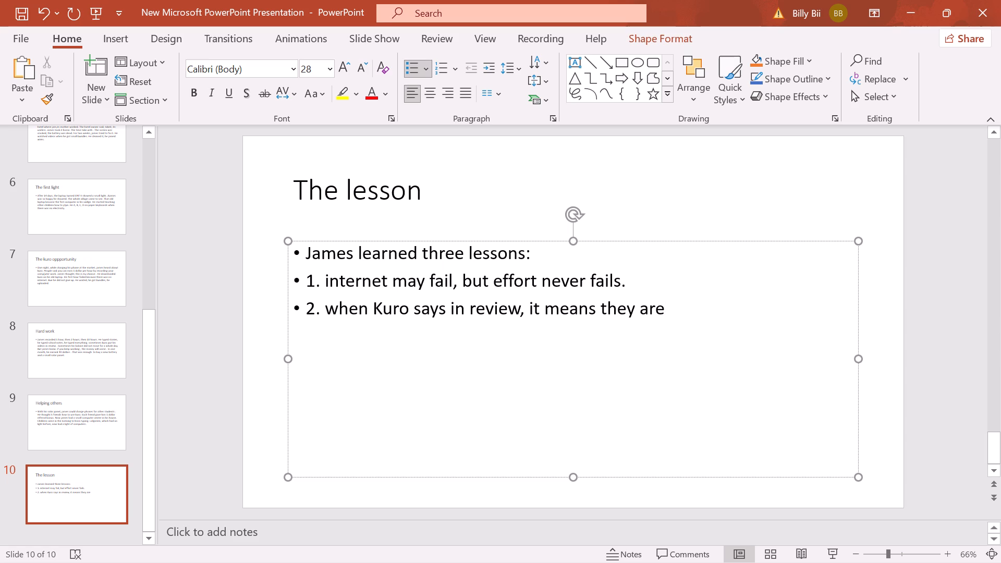
key(space)
text(check9)
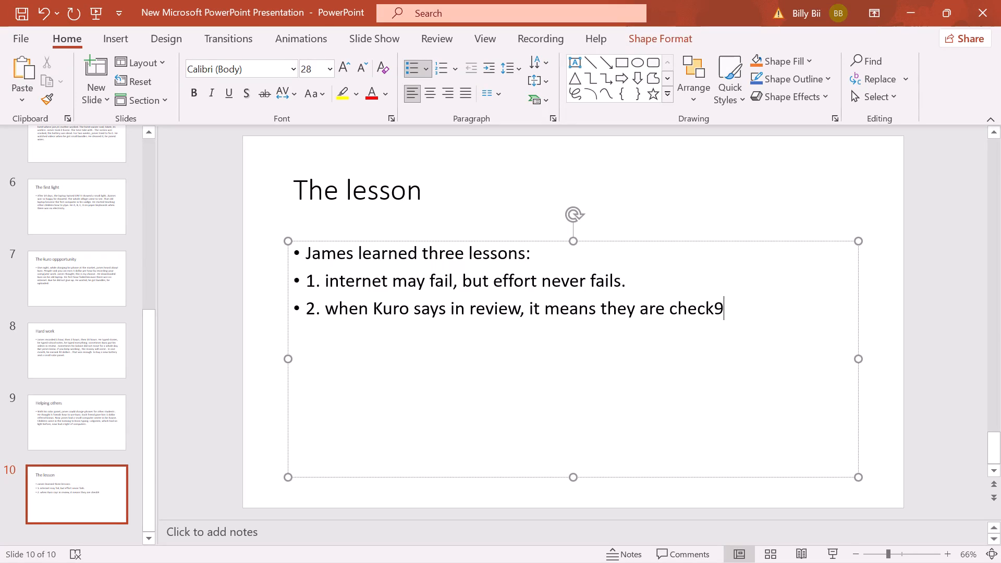
key(BackSpace)
text(ing)
text(, not)
key(space)
text(rejecting)
key(period)
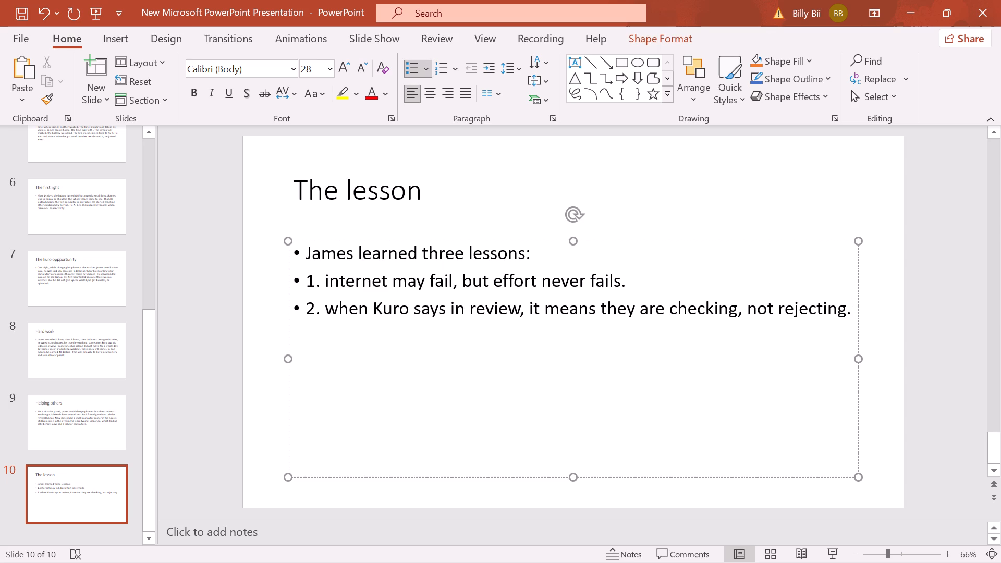
Capitalise and enclose the phrase in quotation marks in the second lesson so it reads "In review", keeping the comma after it.
click(449, 306)
key(shift+quotedbl)
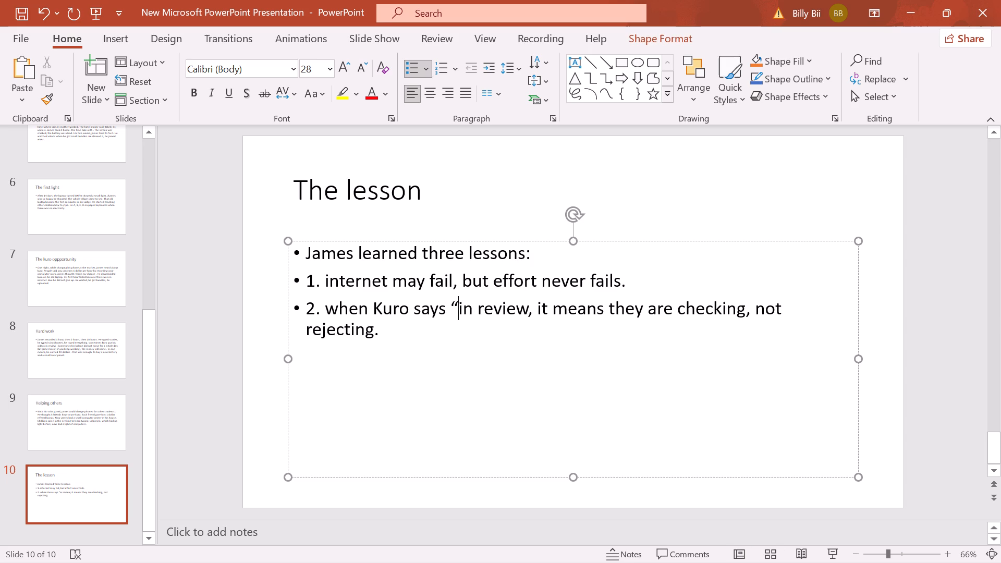
click(462, 307)
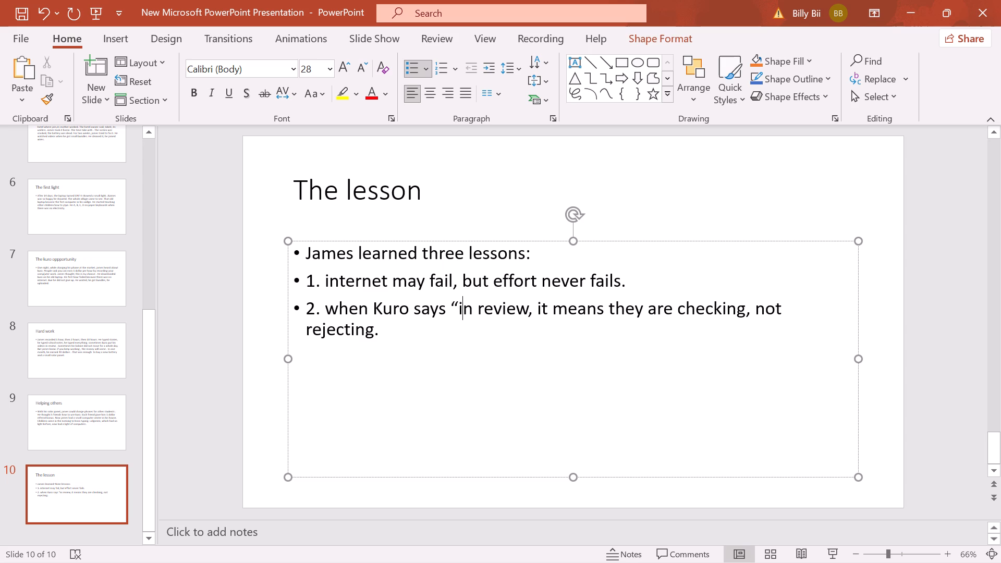
key(BackSpace)
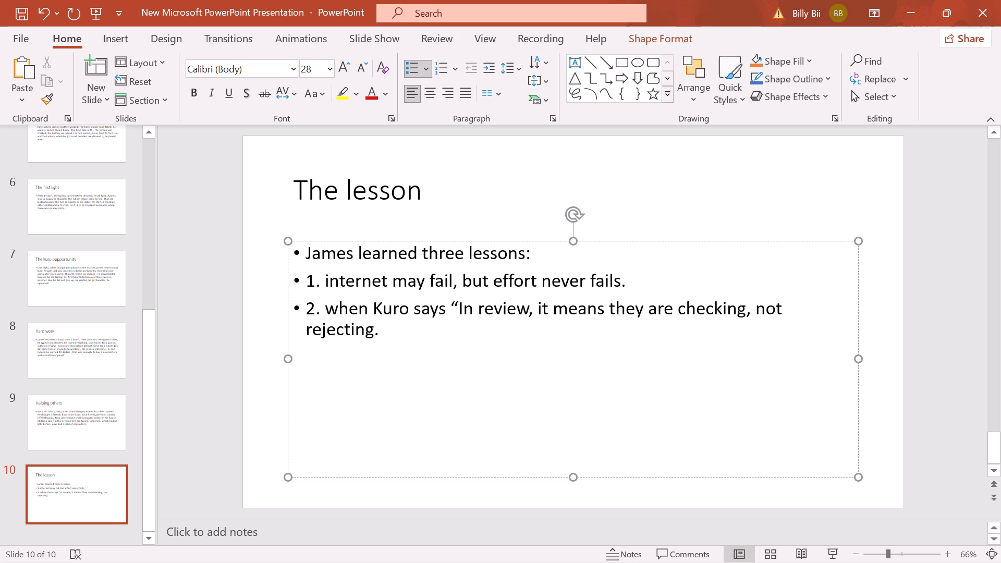
click(528, 309)
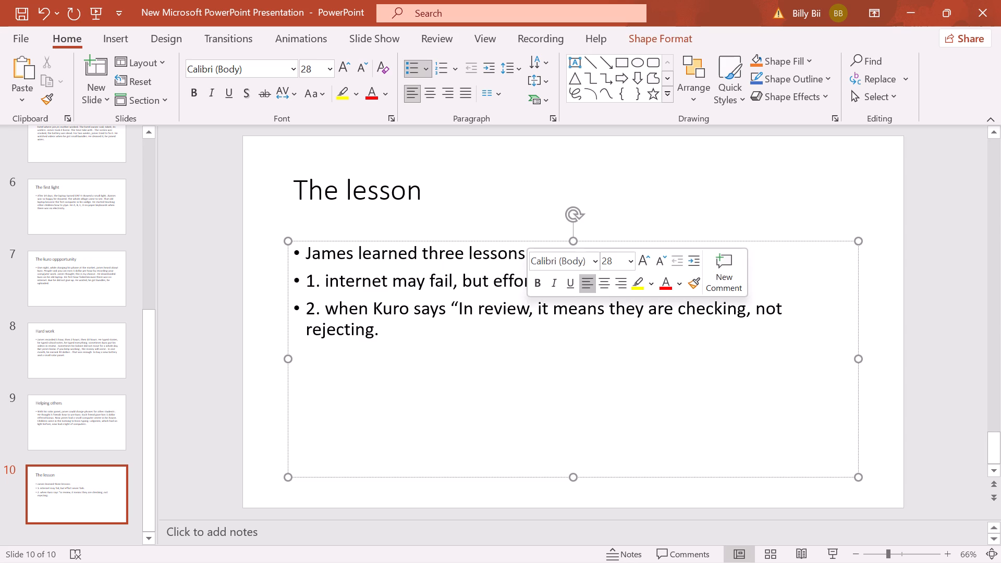
key(shift+colon)
key(BackSpace)
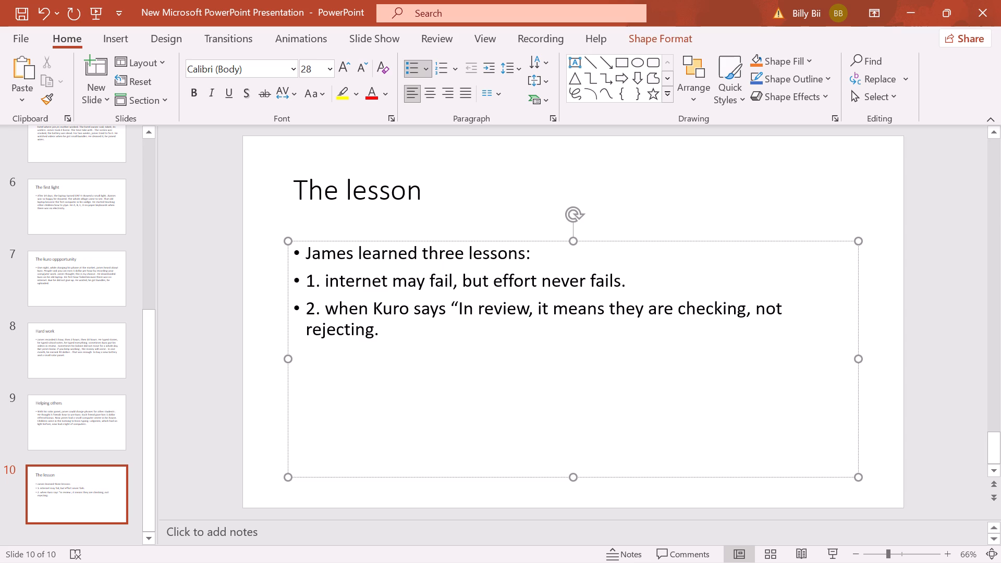
text(:")
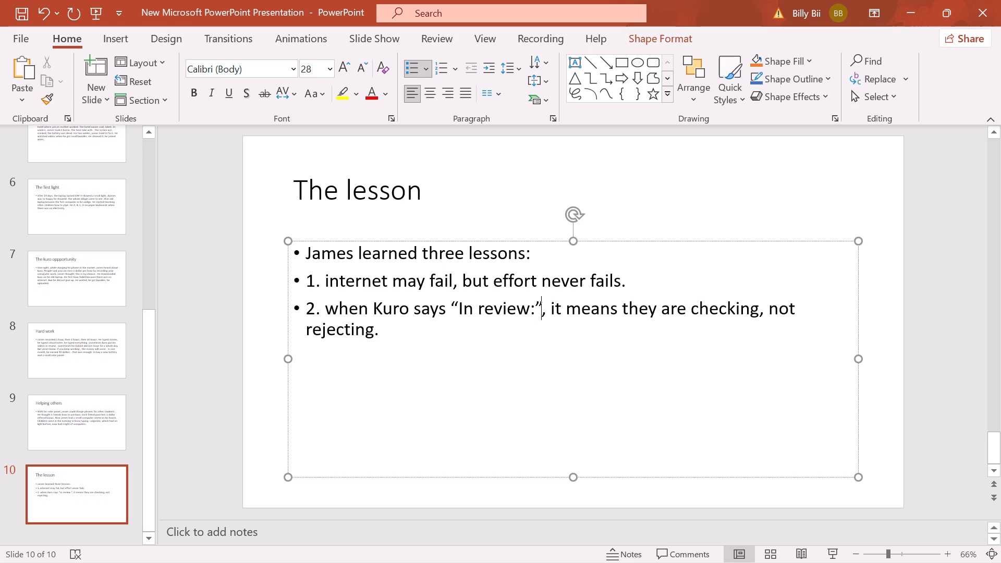
click(536, 309)
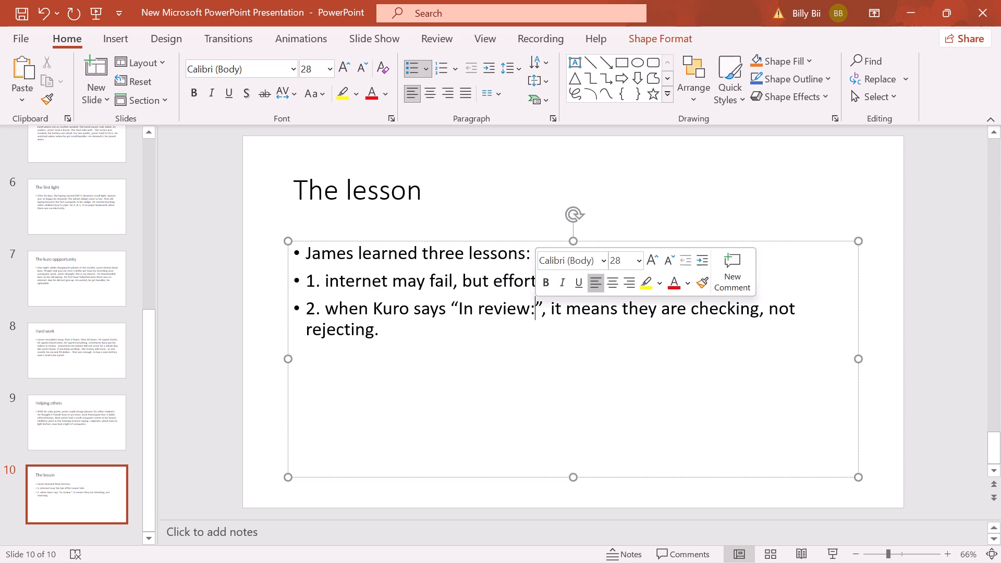
key(BackSpace)
Add a new bullet after the second lesson beginning "3. if you work 3 hours,".
click(433, 335)
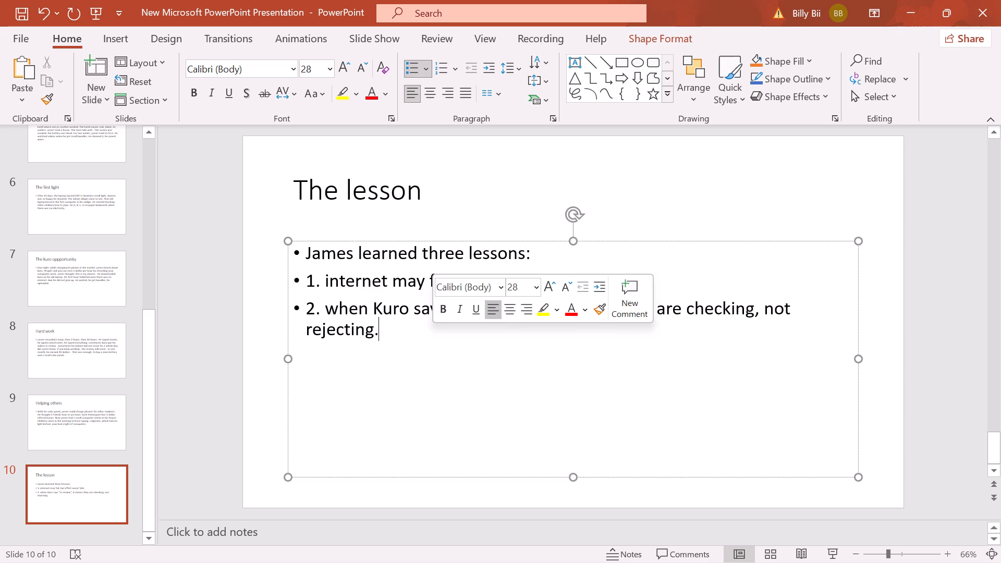
key(Return)
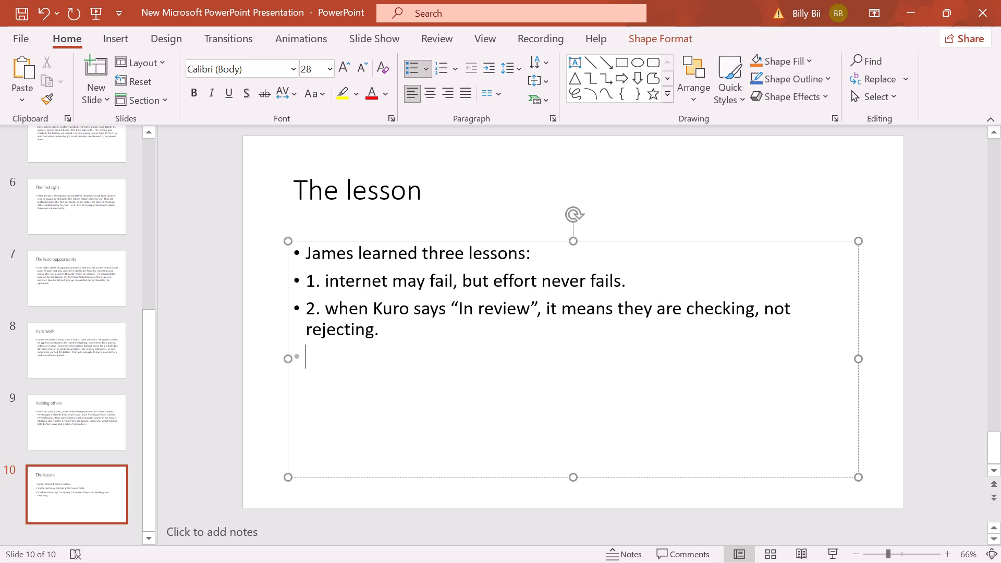
text(3.)
key(space)
text(if you wpo)
key(BackSpace)
key(BackSpace)
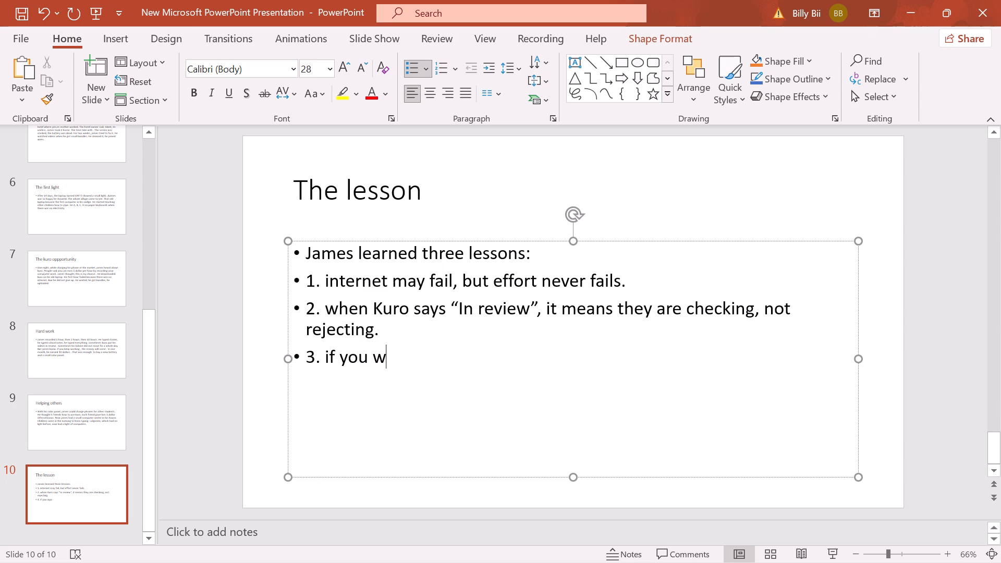
text(ork)
key(space)
text(3 hours)
key(space)
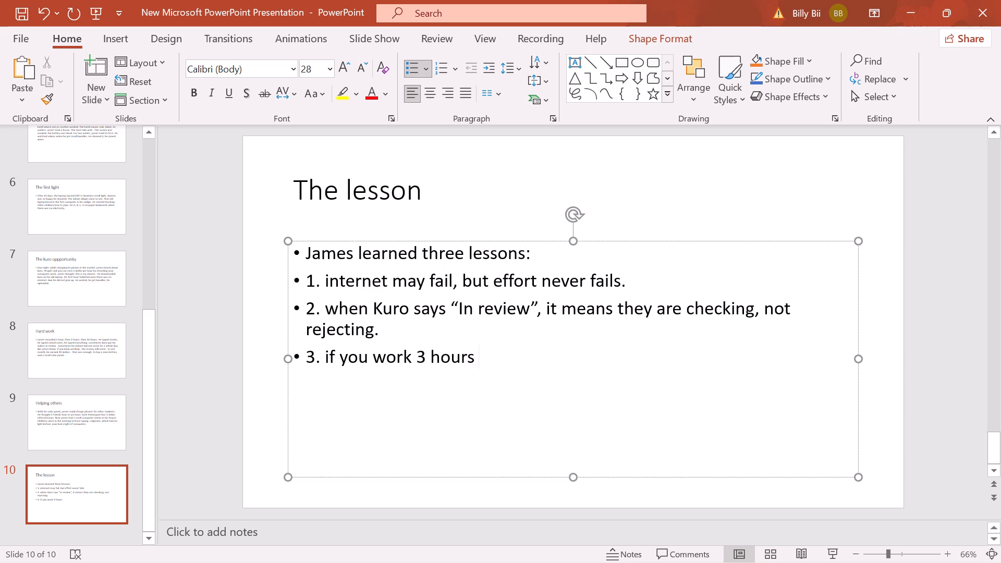
key(BackSpace)
text(,)
key(space)
Finish the third lesson's sentence with "you can get your first payout and buy bundles for next month.".
text(you can get)
key(space)
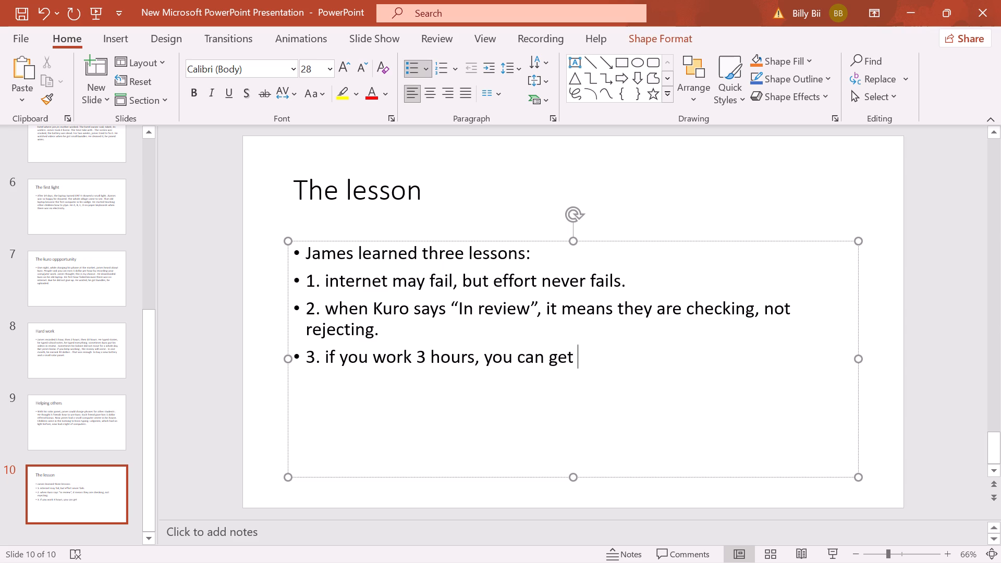
text(your fi)
text(rst)
key(space)
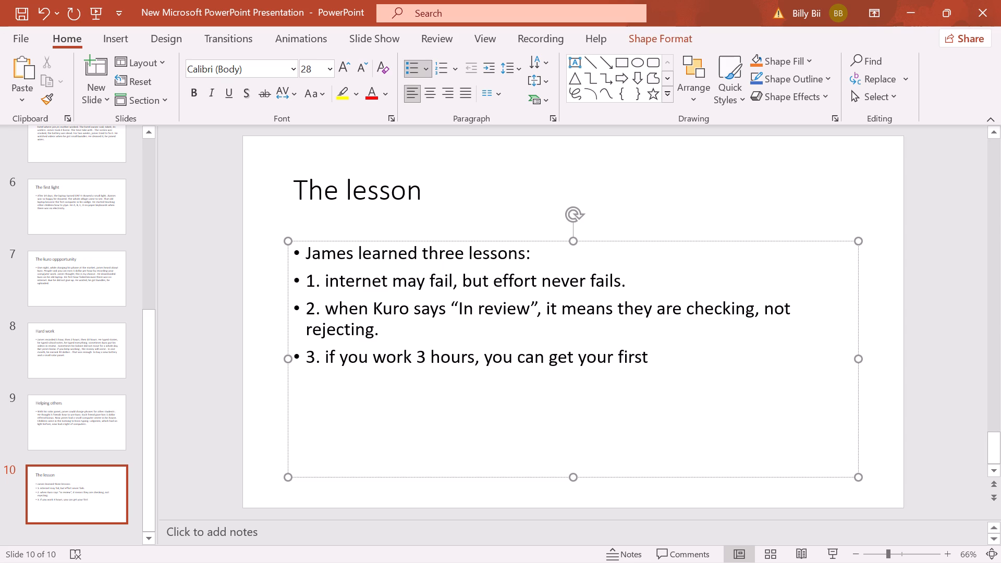
text(payout and)
key(space)
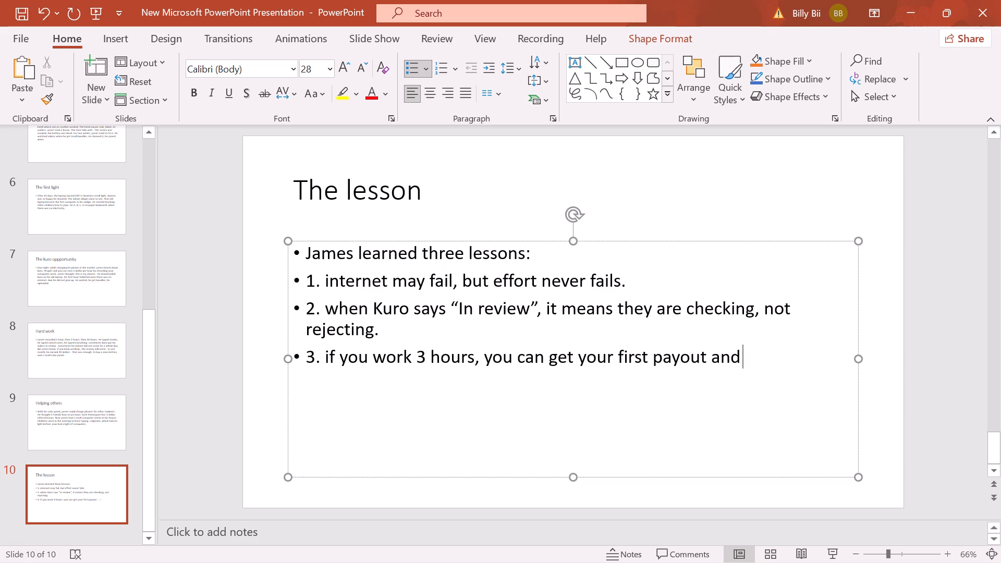
text(but)
key(BackSpace)
text(y bun)
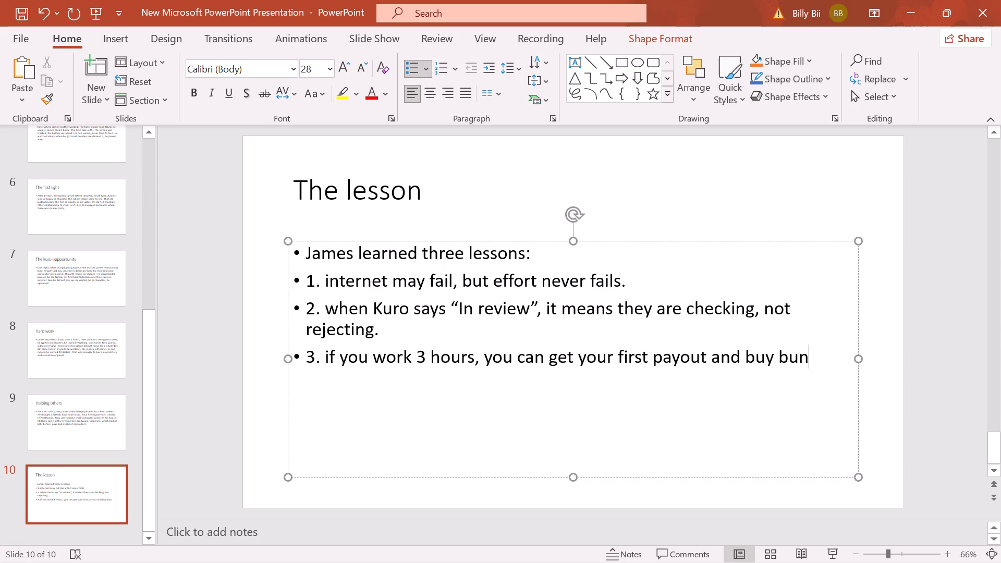
text(dles)
key(space)
text(for next n)
key(BackSpace)
text(month)
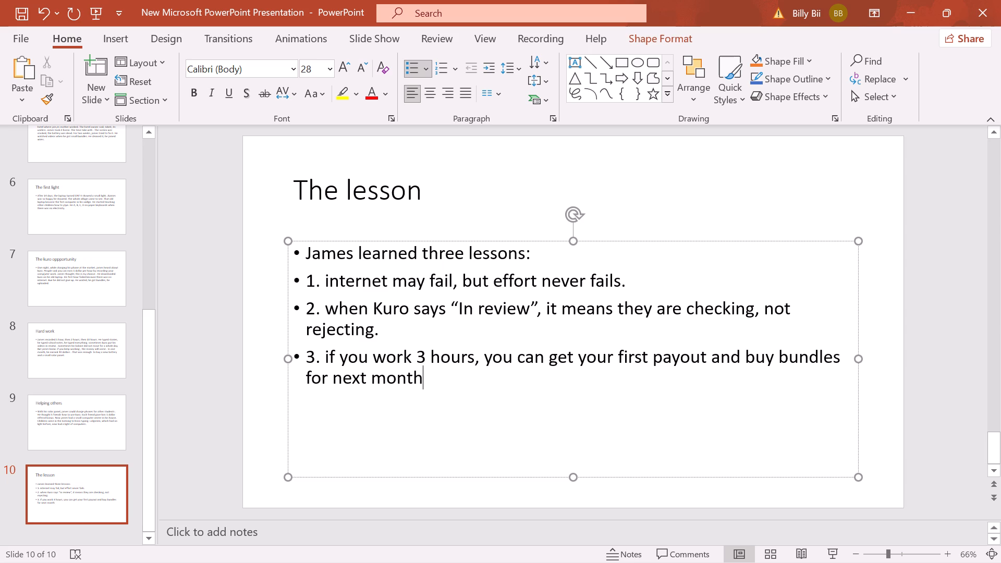
key(period)
Add a new slide after The lesson and title it "The end".
click(95, 75)
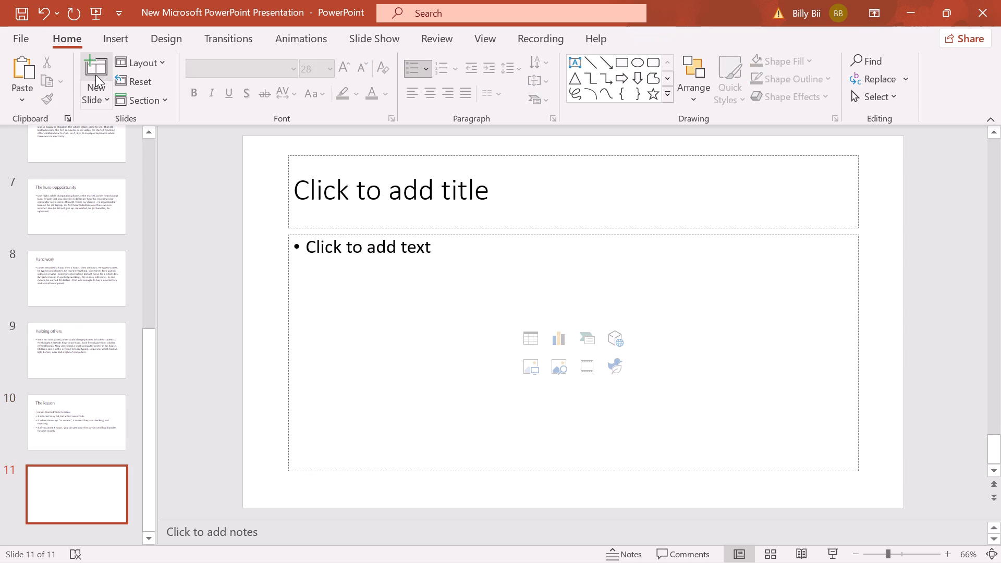
click(382, 213)
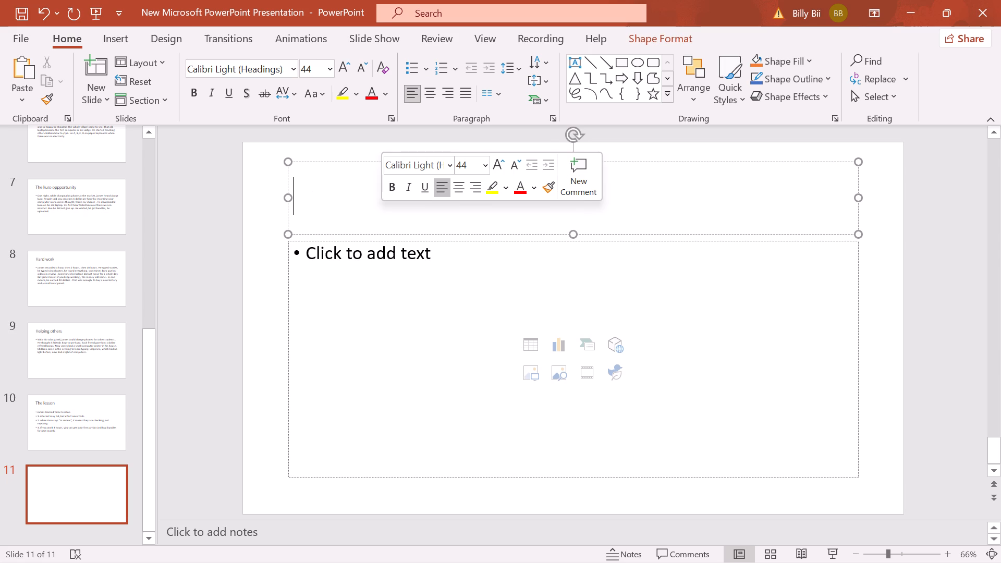
text(the end)
Start the body text of The end slide with "Today, james is stil in Lolgorien.".
click(389, 252)
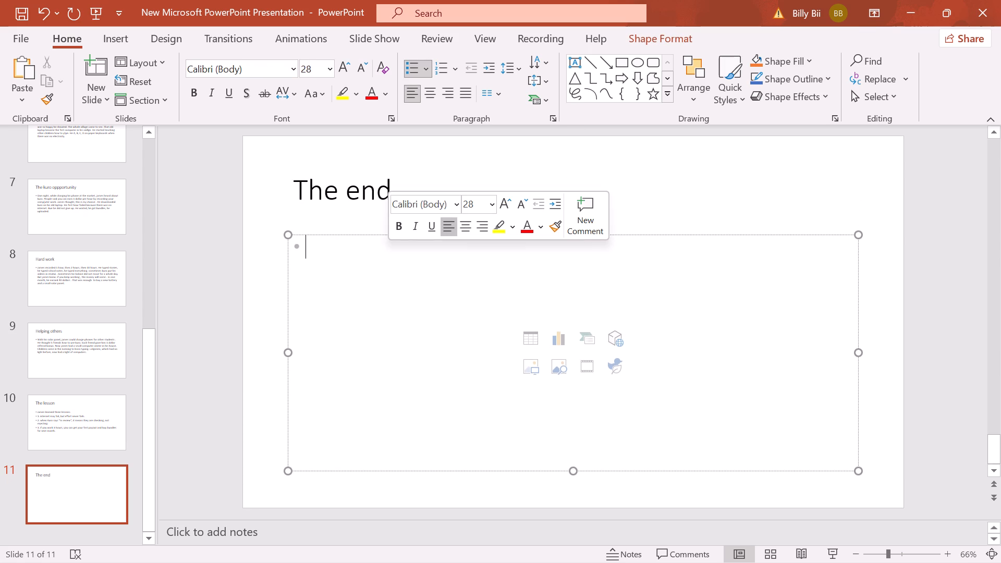
text(todat)
key(BackSpace)
key(y)
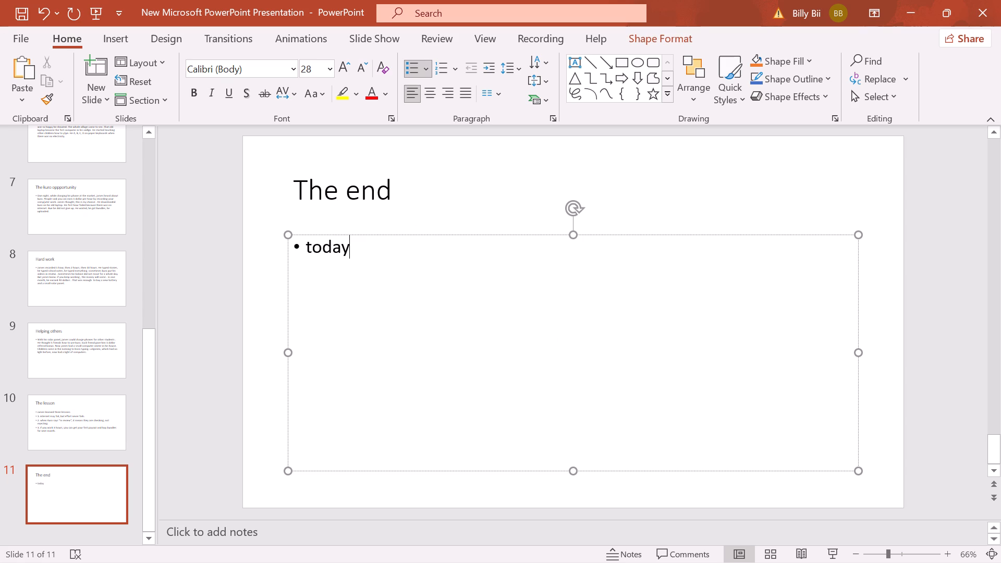
text(,)
key(space)
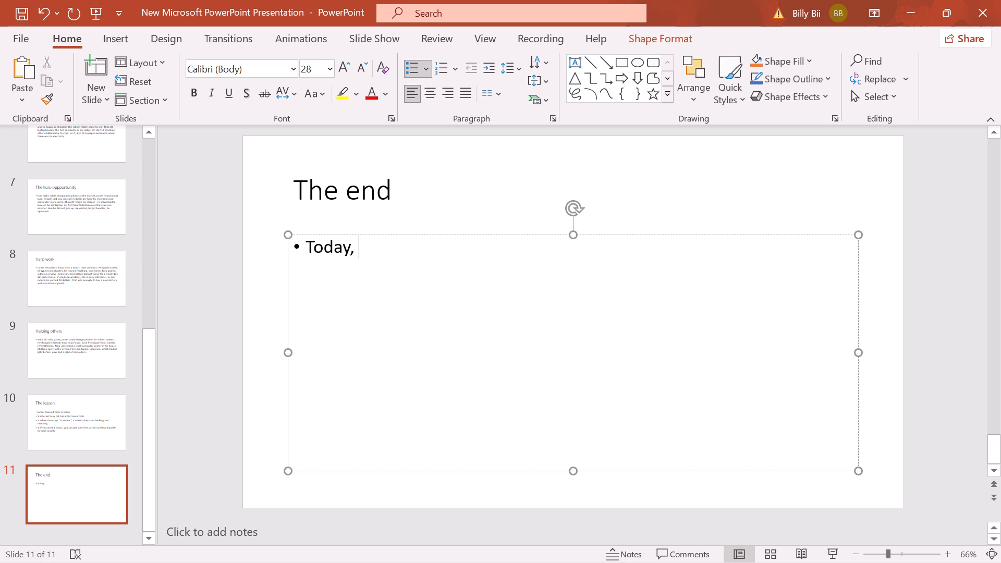
text(james is stil)
key(space)
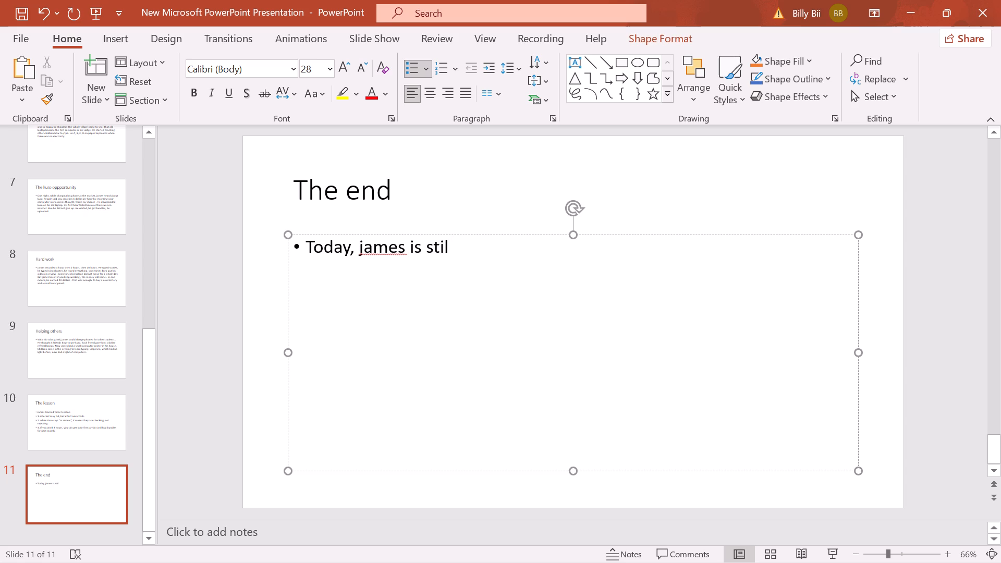
text(in)
key(space)
text(ol)
text(gori)
text(en)
text(.)
key(space)
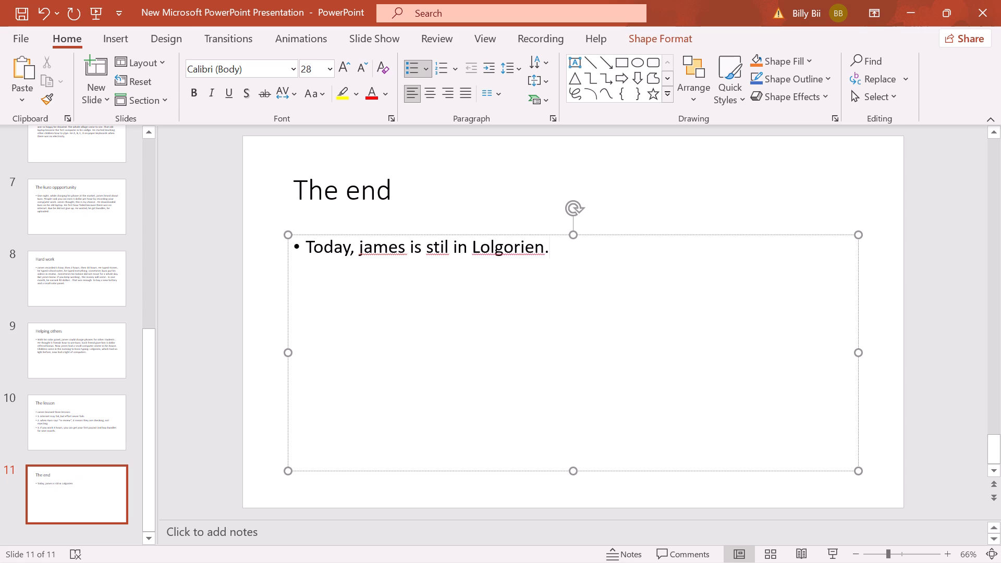
Begin a second sentence in the same bullet with "He is not rich,".
text(he ia)
key(space)
key(BackSpace)
key(BackSpace)
text(s)
key(space)
text(not)
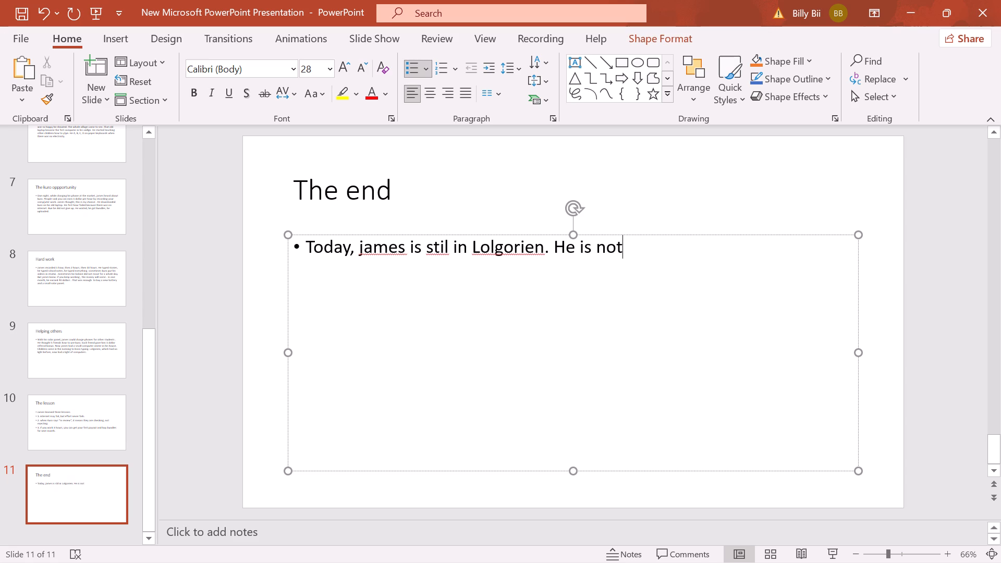
key(space)
text(ri)
text(ch,)
key(space)
Complete the second sentence on The end slide with "but he is not hopeless.".
text(but he is)
key(space)
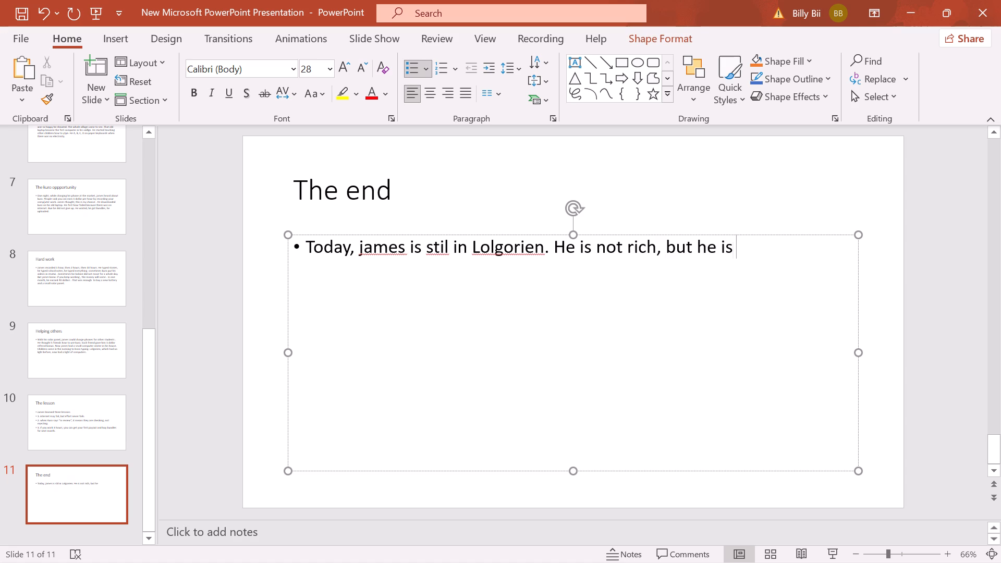
text(not hope)
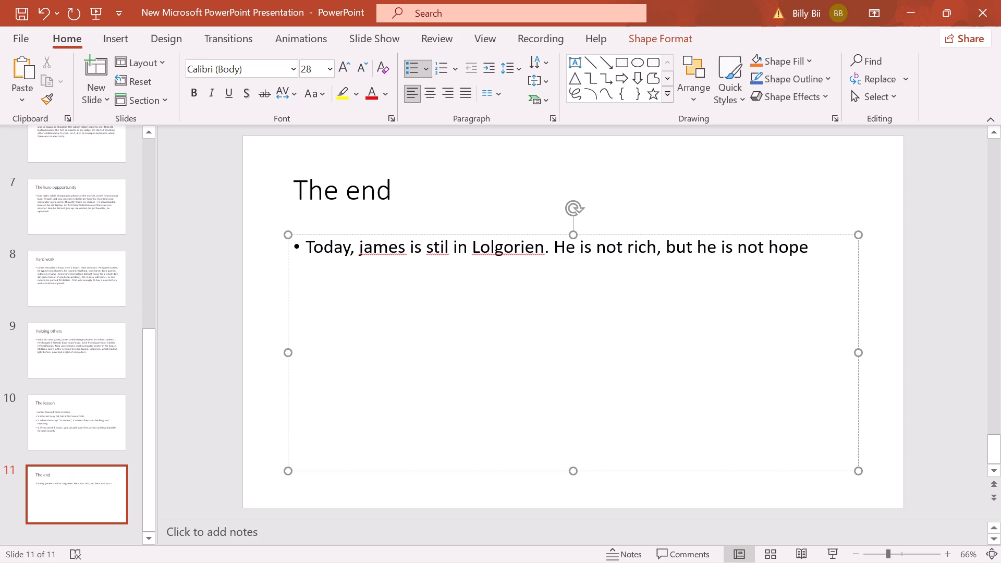
text(lesss)
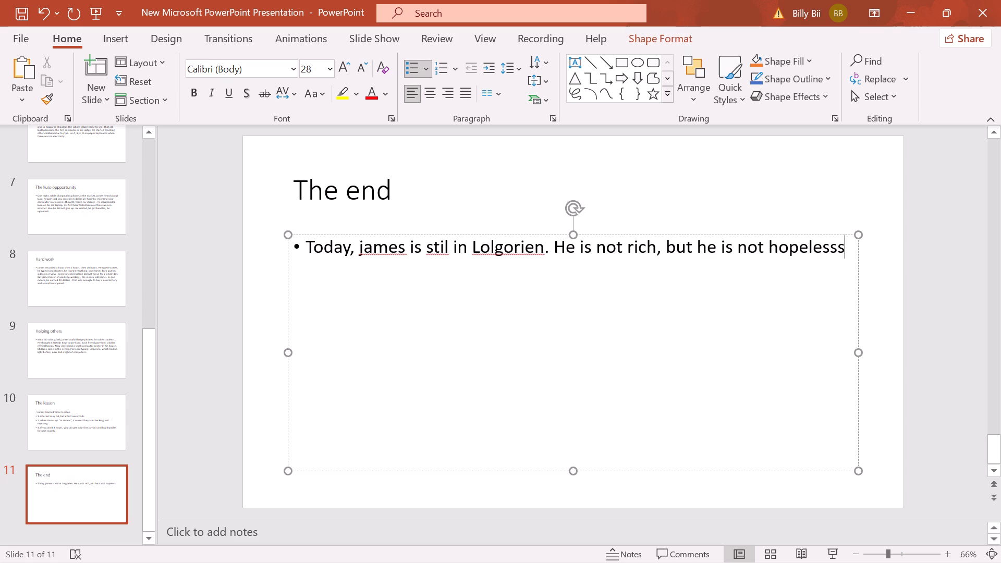
key(BackSpace)
key(space)
key(BackSpace)
text(.)
key(space)
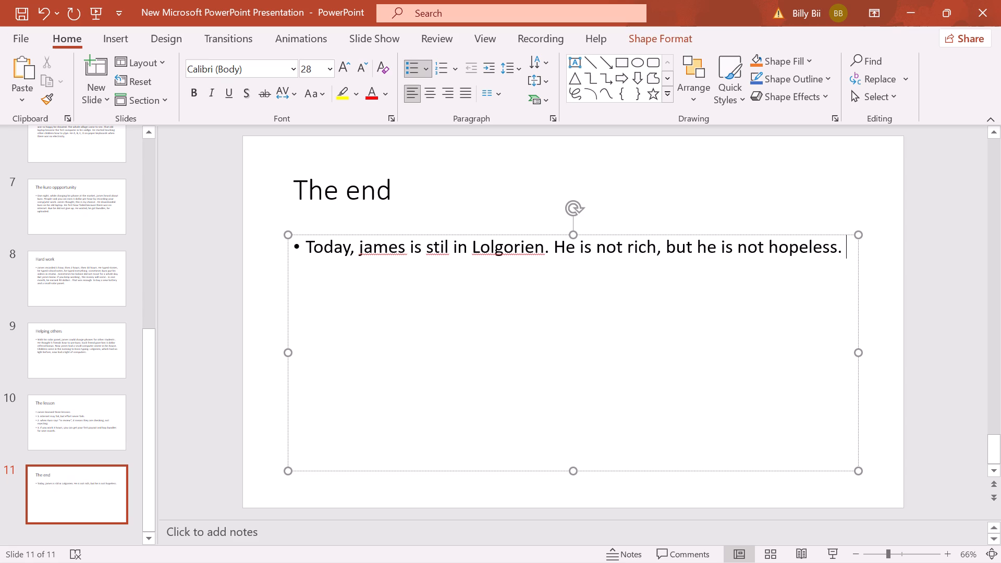
Start a third sentence in the bullet on The end slide with "Every morning he clicks".
text(every)
key(space)
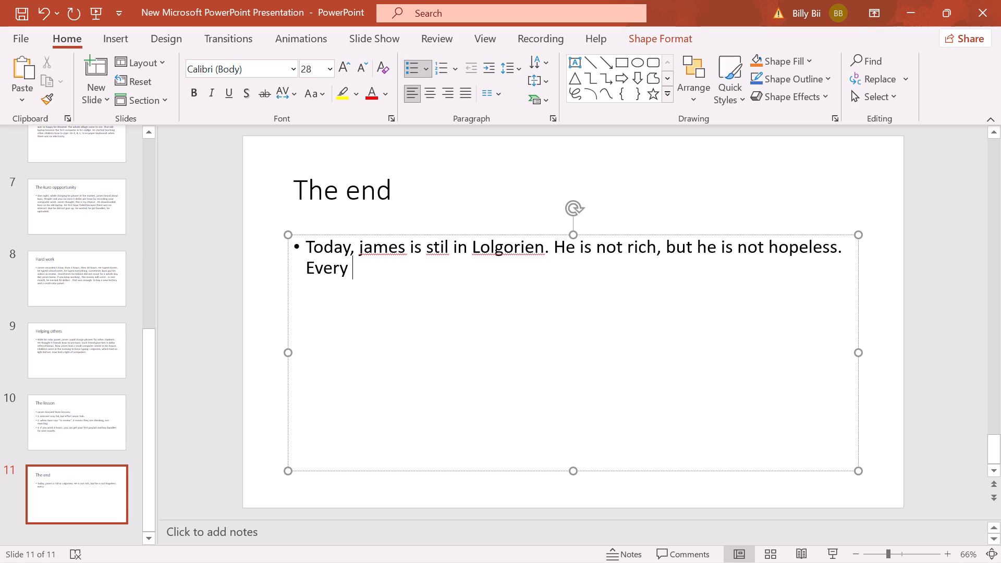
text(mot)
key(BackSpace)
text(rning)
key(space)
text(he clik)
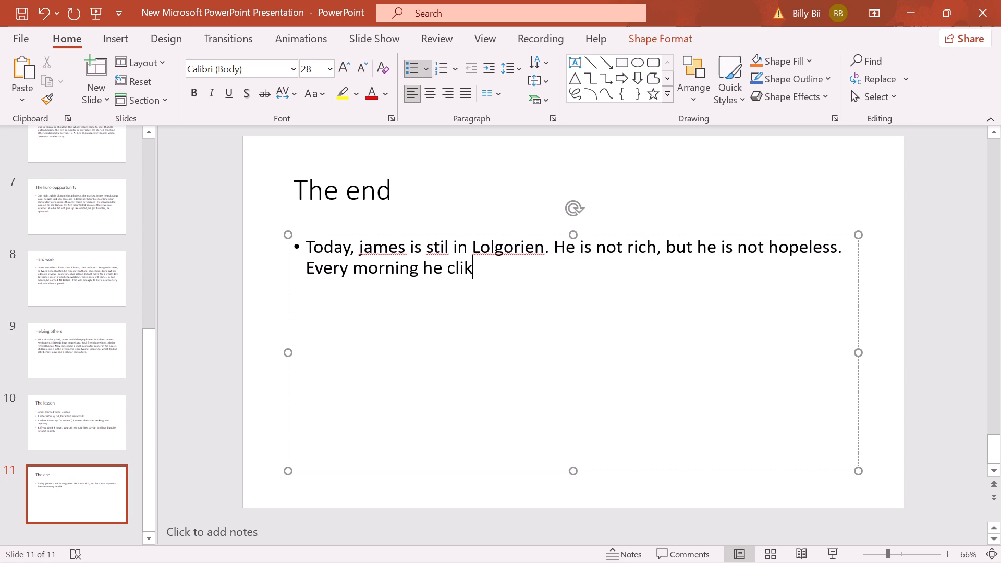
key(BackSpace)
text(ckd)
key(BackSpace)
text(s)
key(space)
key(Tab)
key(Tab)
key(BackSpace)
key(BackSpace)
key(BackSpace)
Continue the third sentence on The end slide with "START RECORDING" in capitals.
key(space)
text(START)
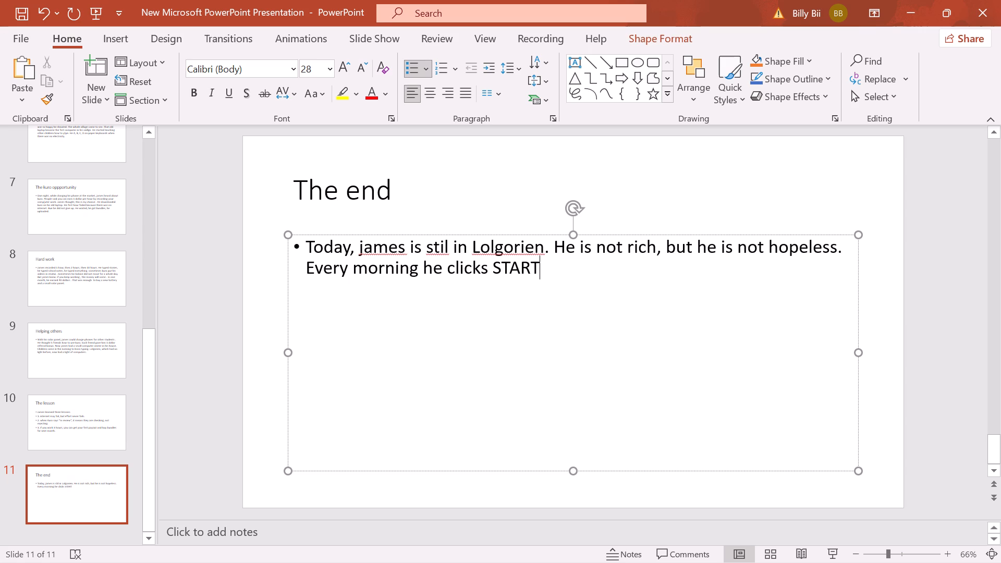
key(space)
text(RECORDING)
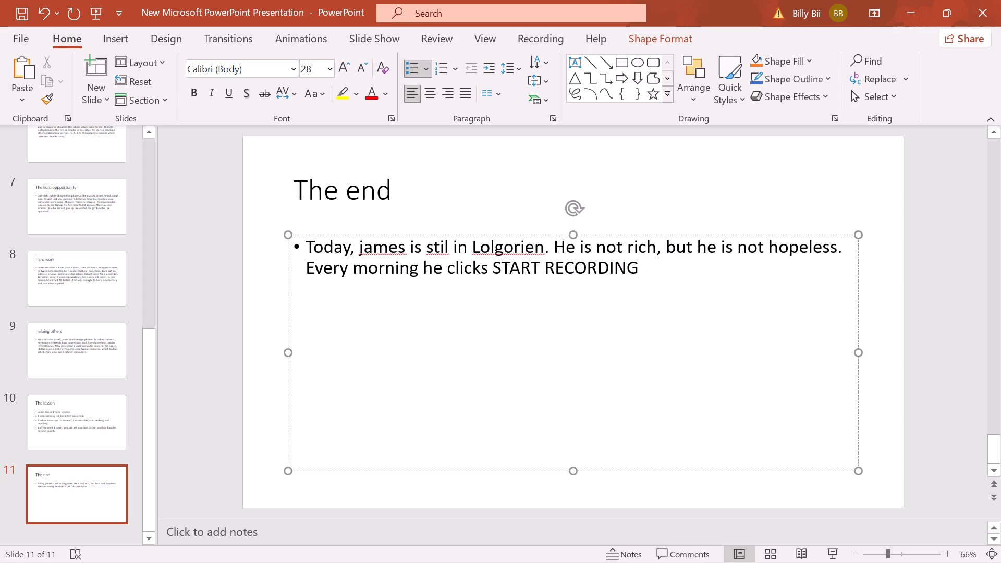
key(space)
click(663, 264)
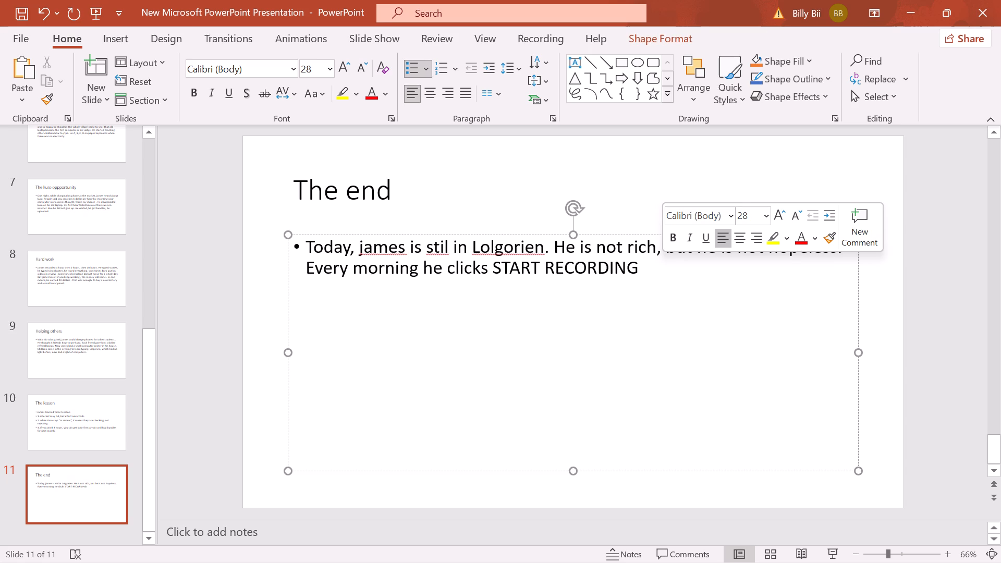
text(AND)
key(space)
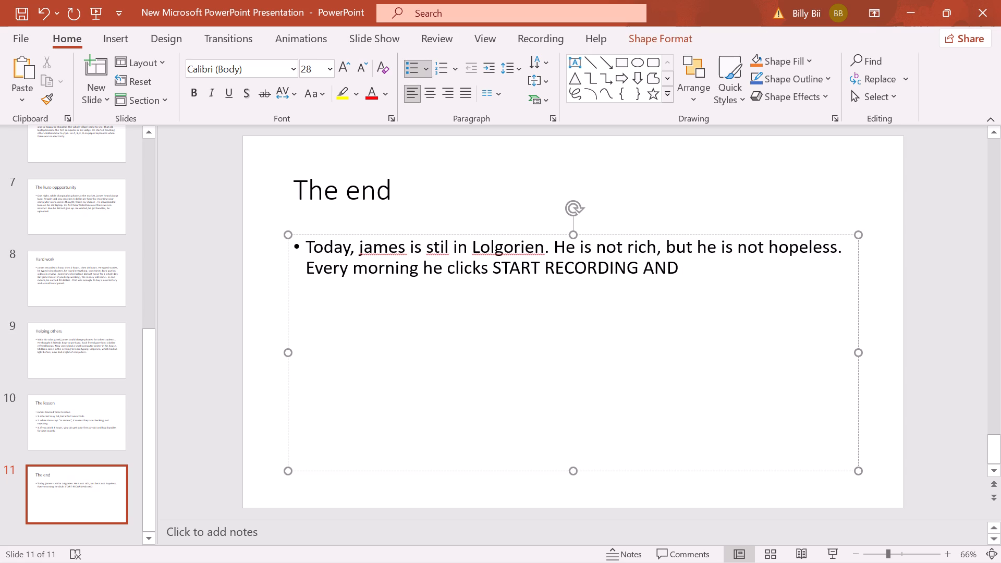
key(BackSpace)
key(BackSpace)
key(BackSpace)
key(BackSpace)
Complete the third sentence on The end slide with "and types his future." in lowercase.
text(and)
key(space)
text(typ)
text(es)
key(space)
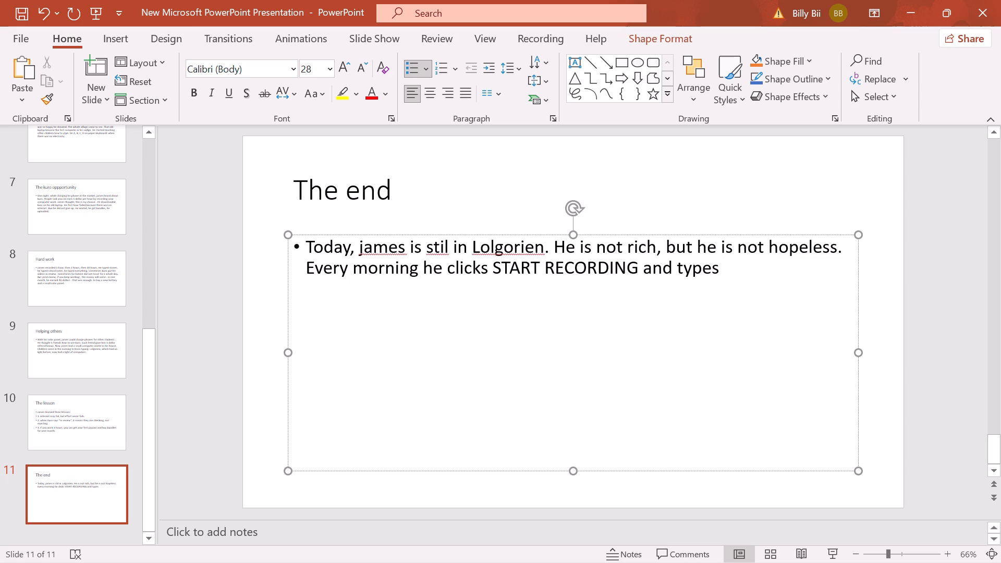
text(his)
key(space)
text(future)
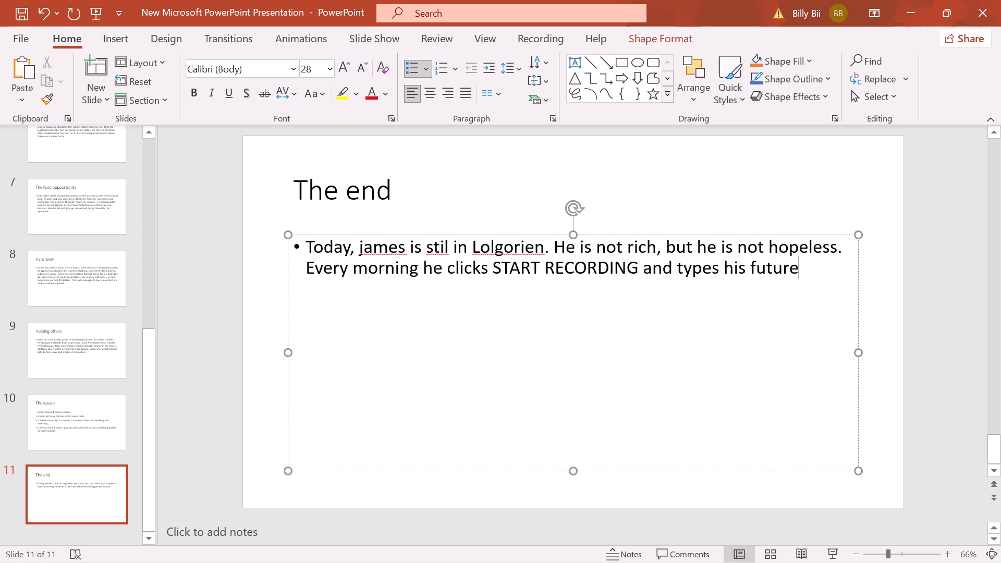
key(period)
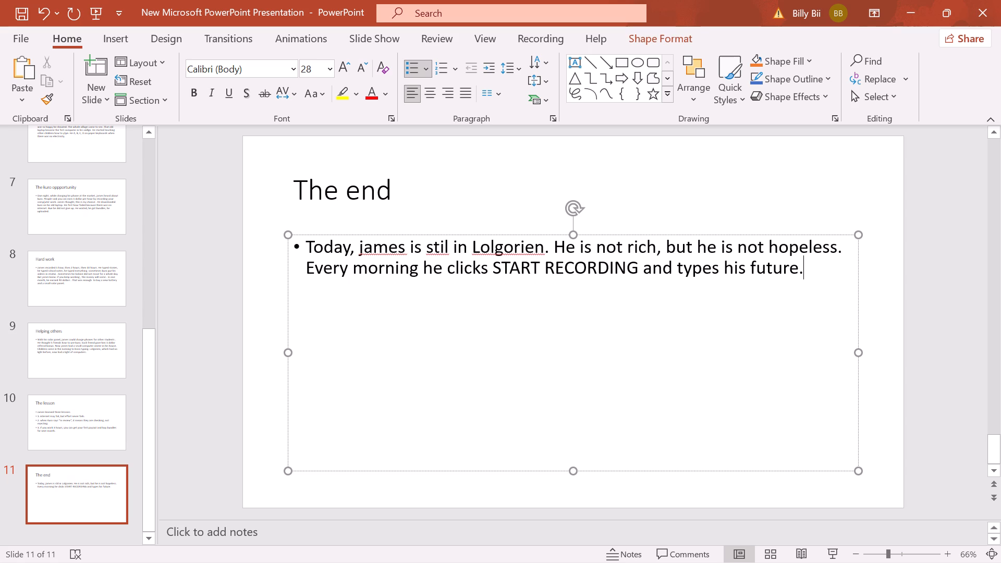
Correct "james" to "James" in the first sentence on The end slide.
click(368, 254)
key(BackSpace)
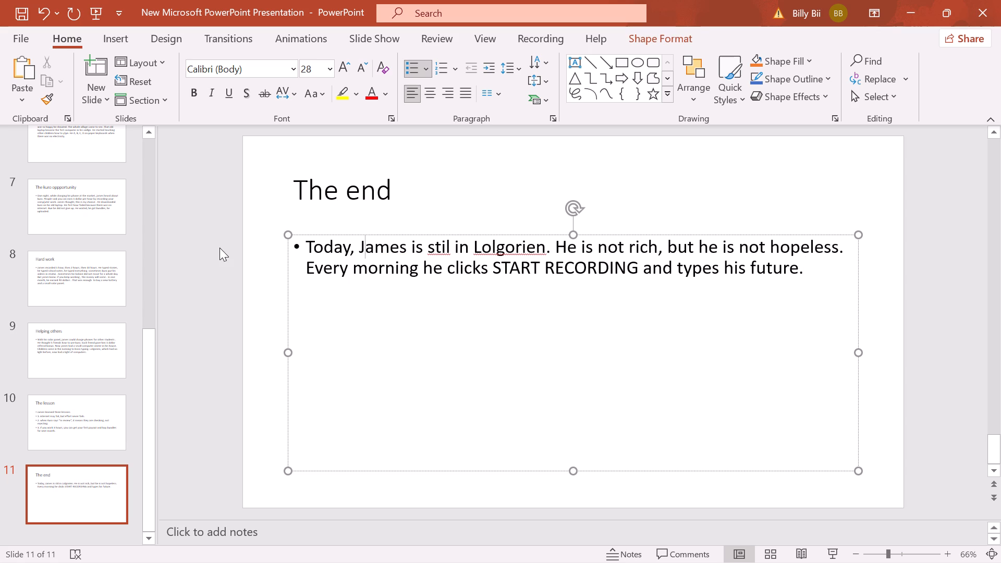
Reposition the title box on The beginning slide so that it sits just above the body text.
scroll(109, 219, up, 5)
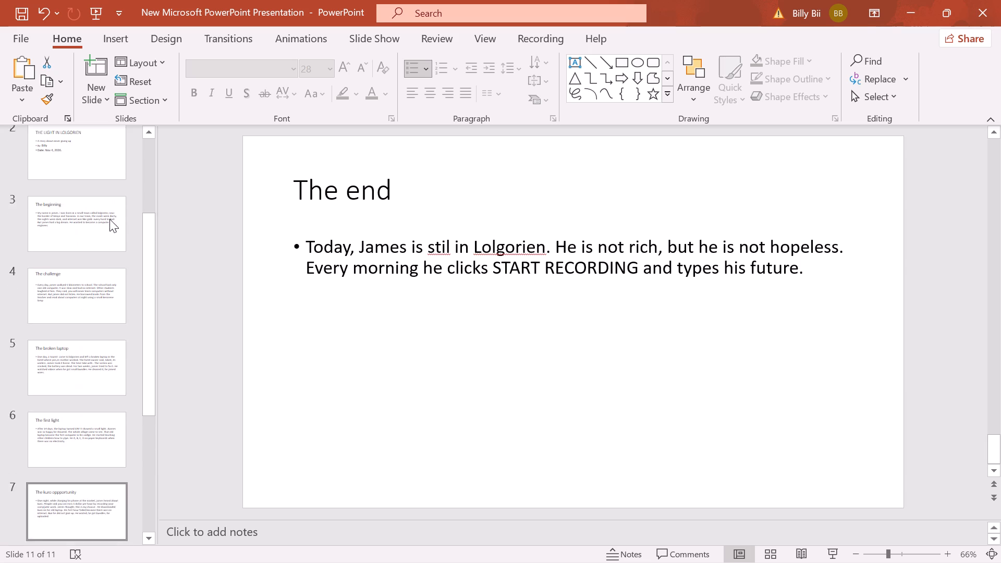
click(91, 230)
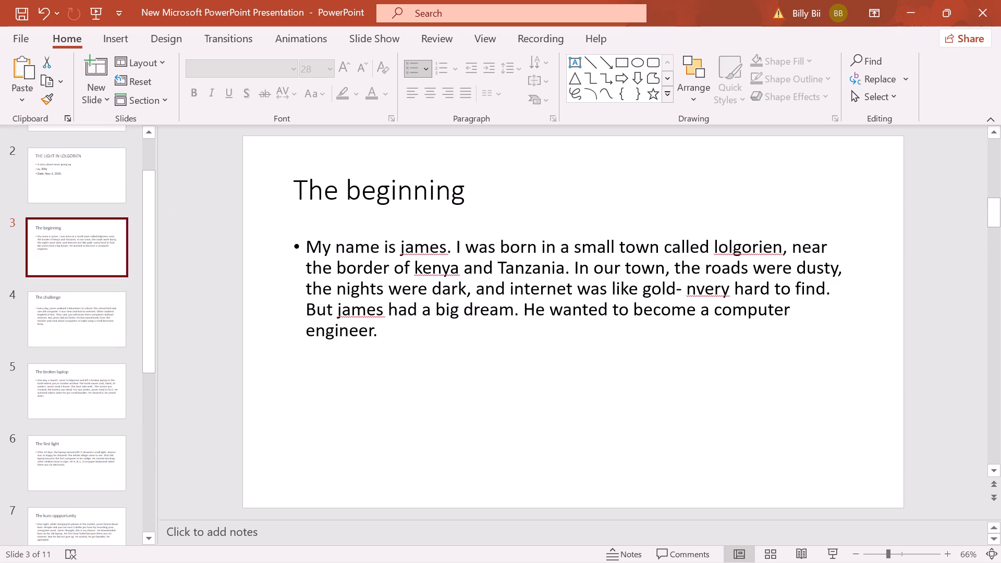
drag(285, 191, 294, 248)
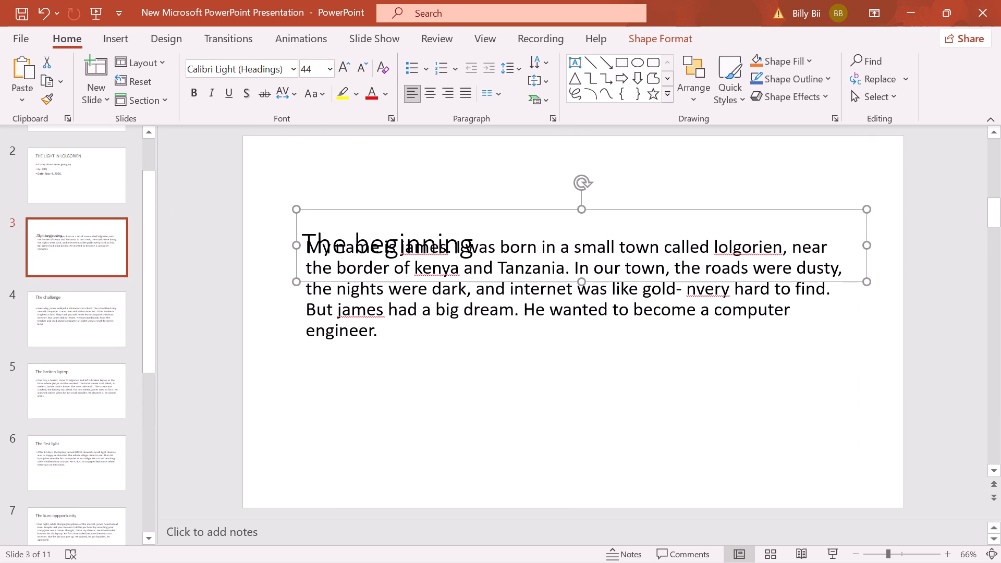
drag(301, 225, 285, 187)
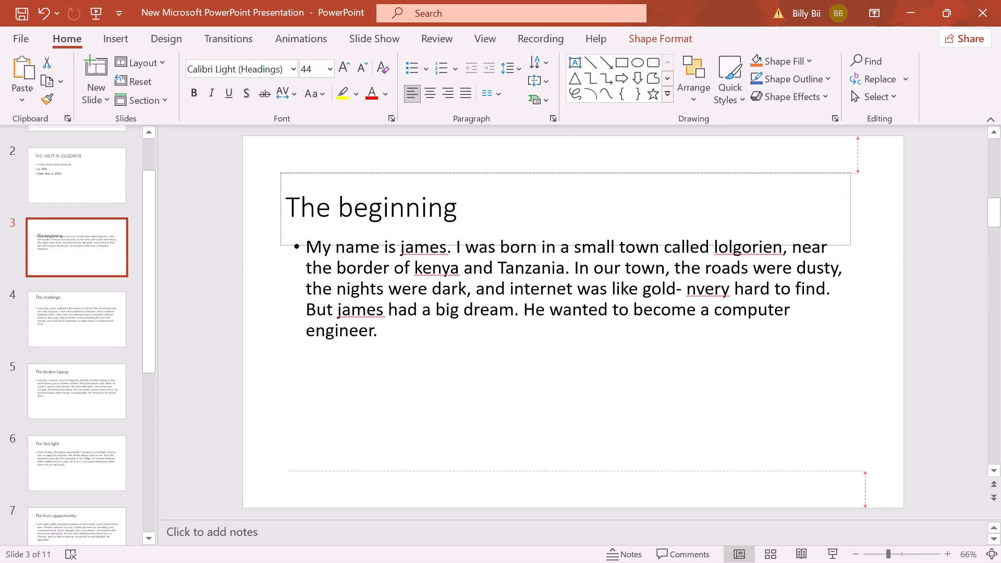
drag(285, 187, 303, 178)
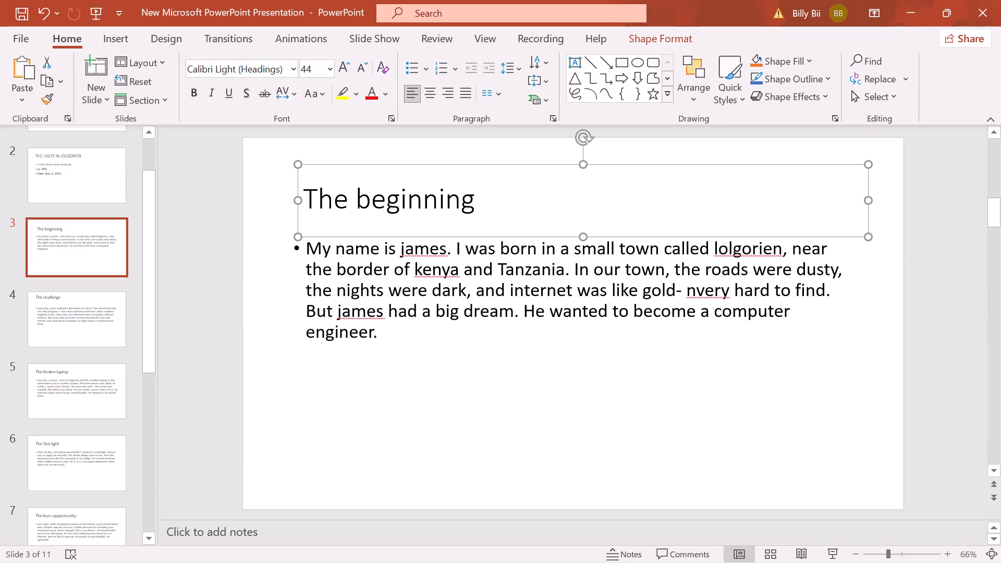
Make the title text "The beginning" bold, italic, underlined and centred.
drag(310, 199, 372, 202)
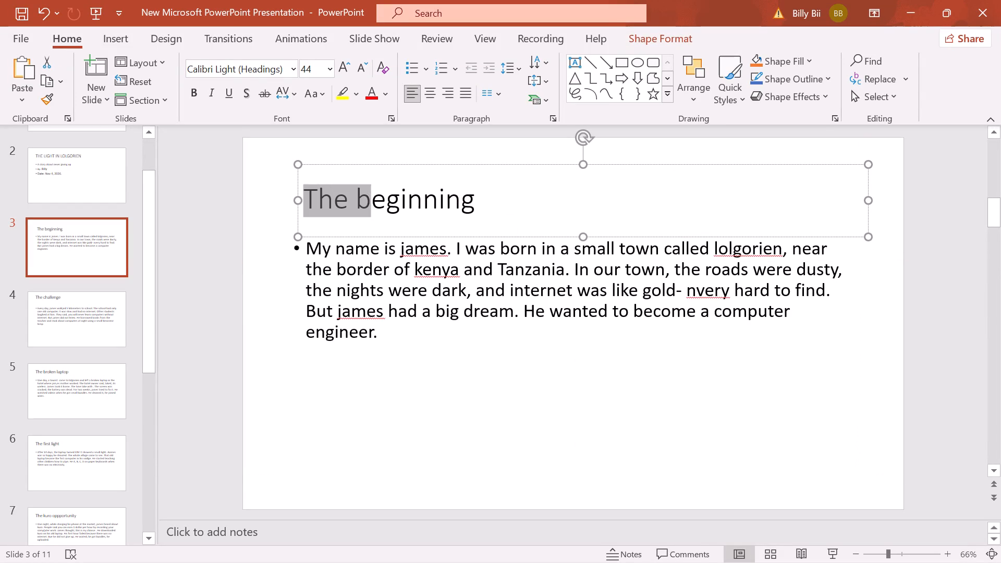
drag(372, 202, 428, 199)
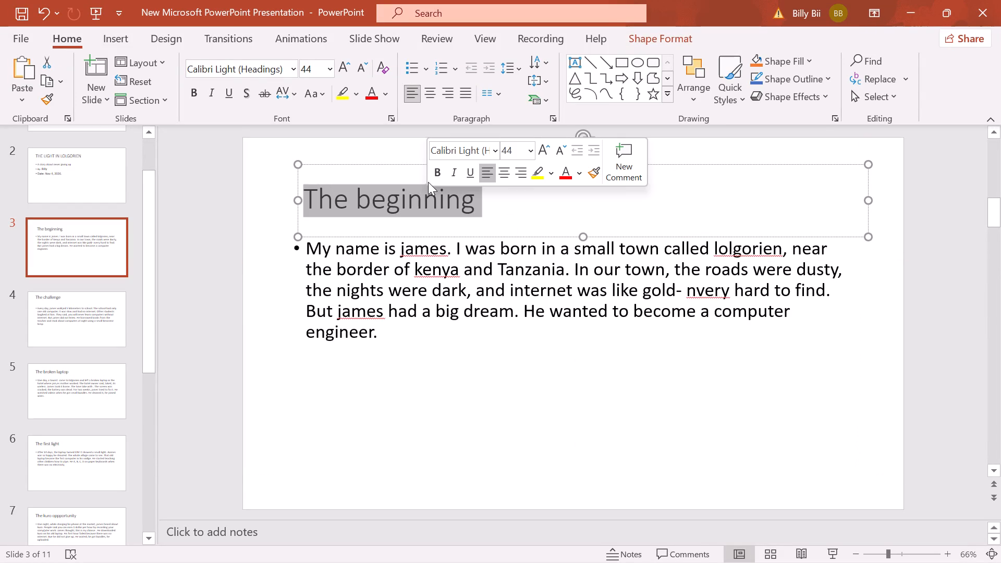
click(434, 178)
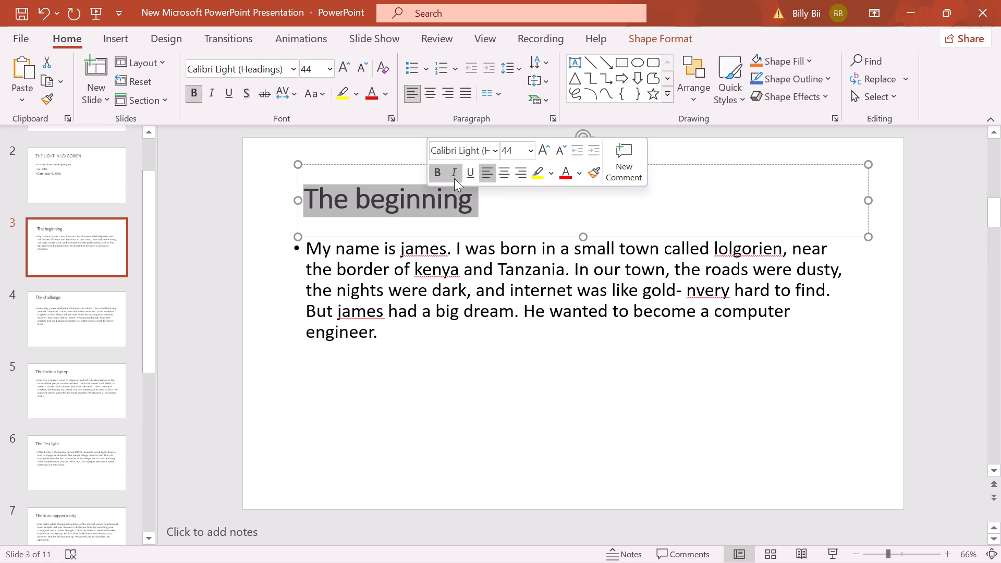
click(454, 178)
click(475, 172)
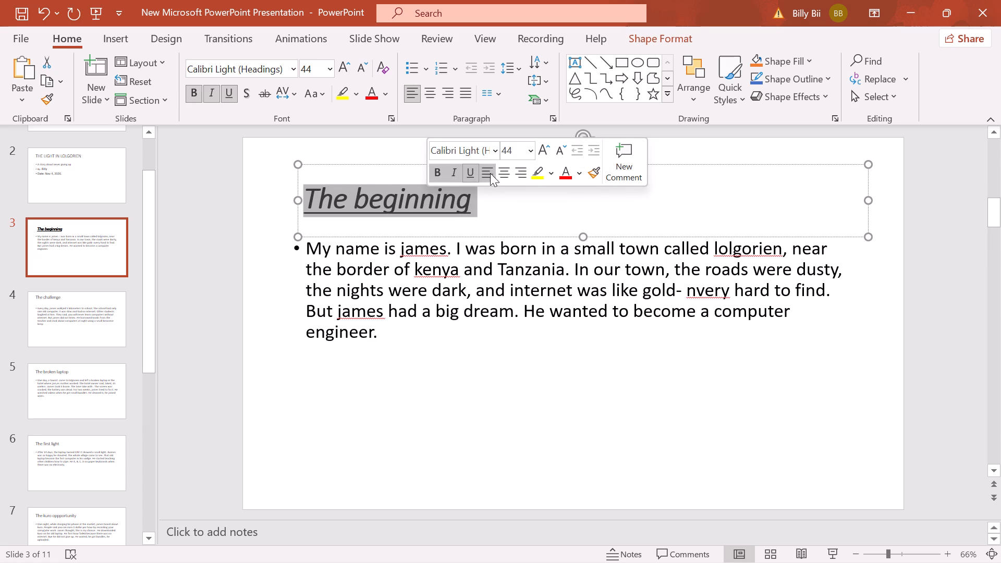
click(510, 173)
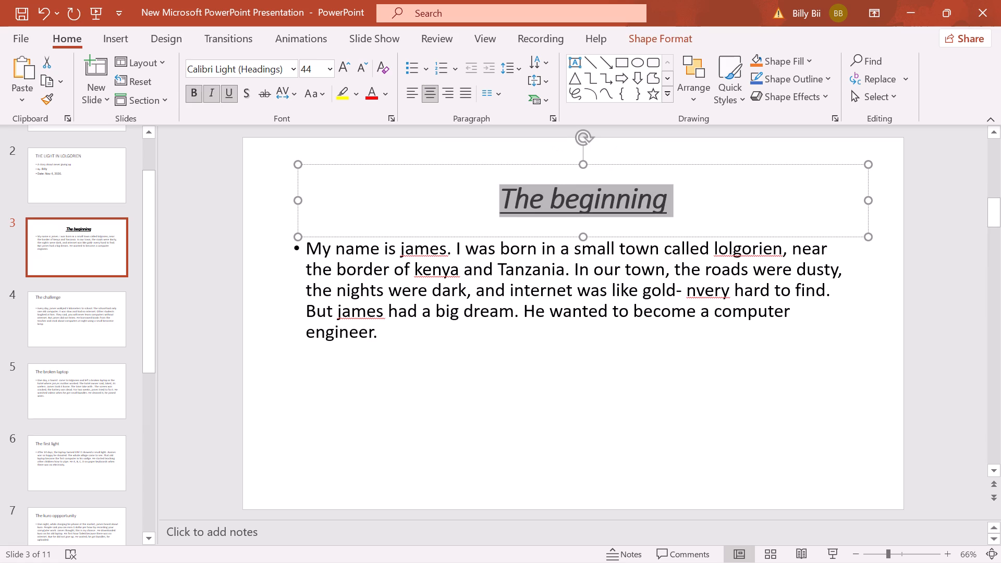
Make the slide 4 title "The challenge" bold, italic, underlined and centred.
drag(515, 432, 89, 315)
click(89, 315)
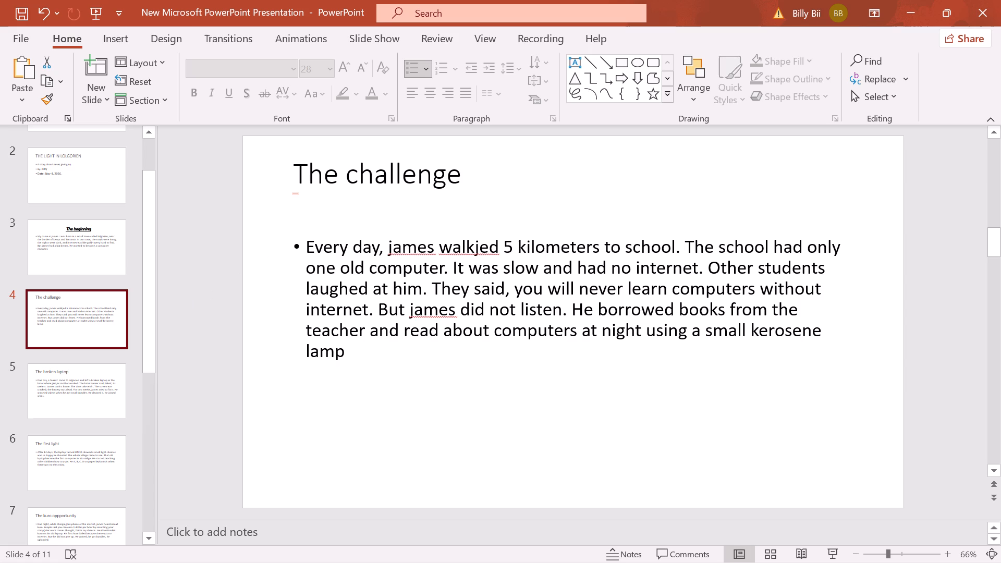
drag(298, 172, 425, 174)
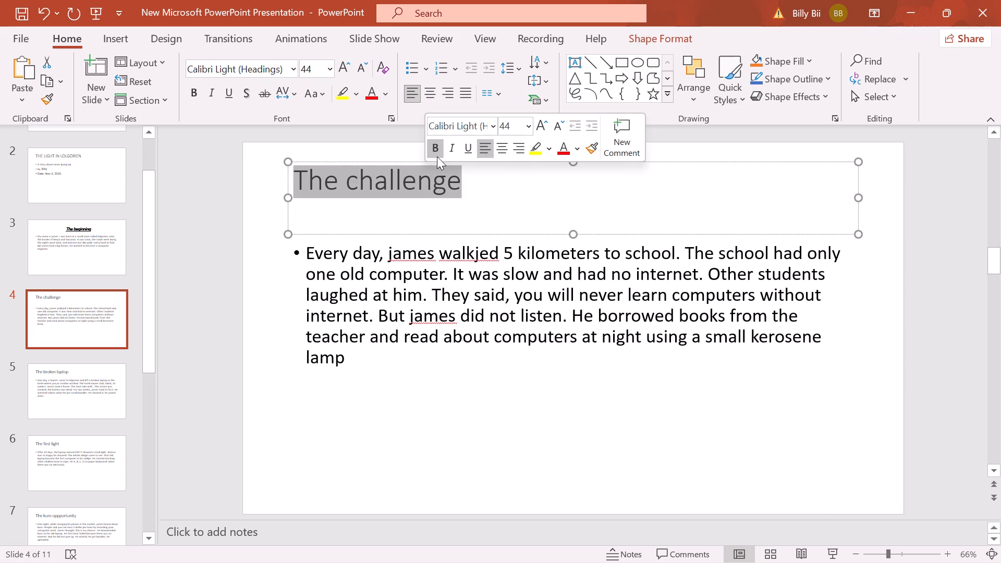
drag(436, 153, 452, 147)
click(452, 147)
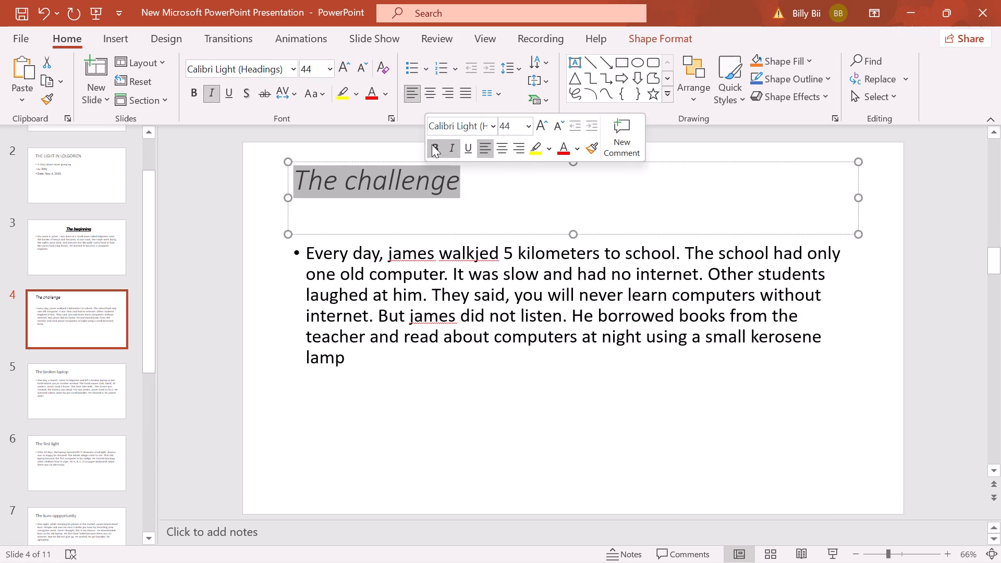
click(432, 147)
click(470, 149)
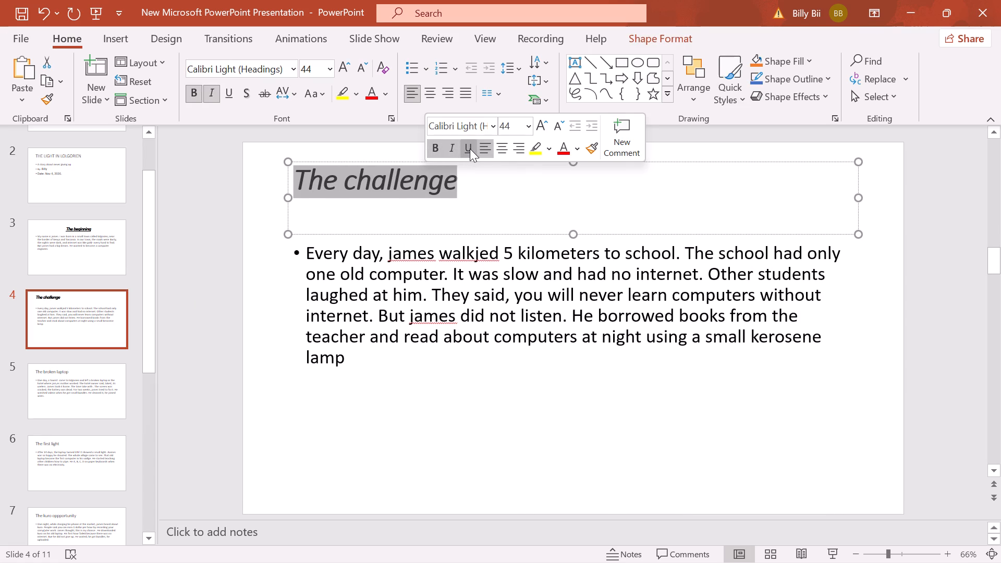
click(506, 145)
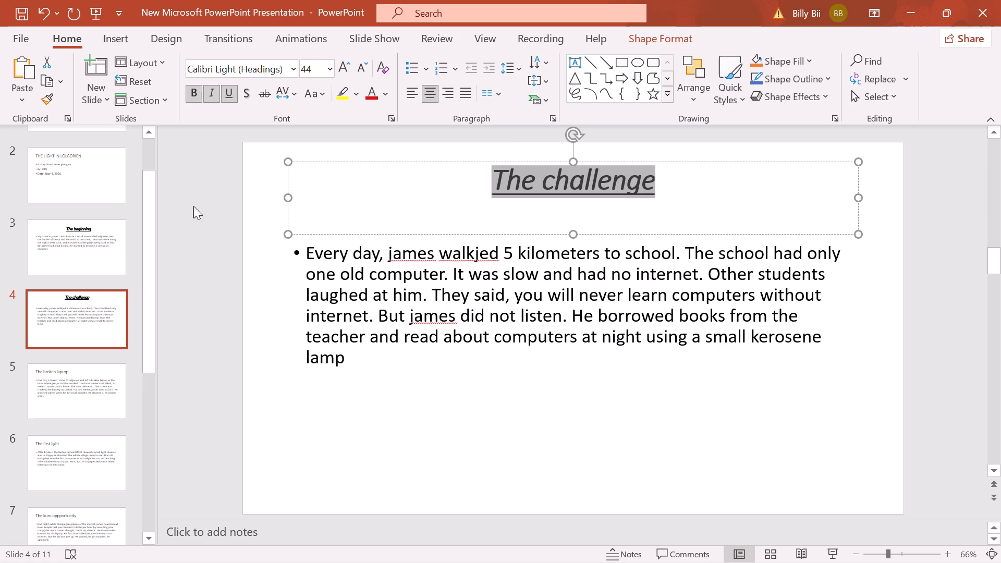
Make the slide 5 title "The broken laptop" bold, italic, underlined and centred.
click(78, 381)
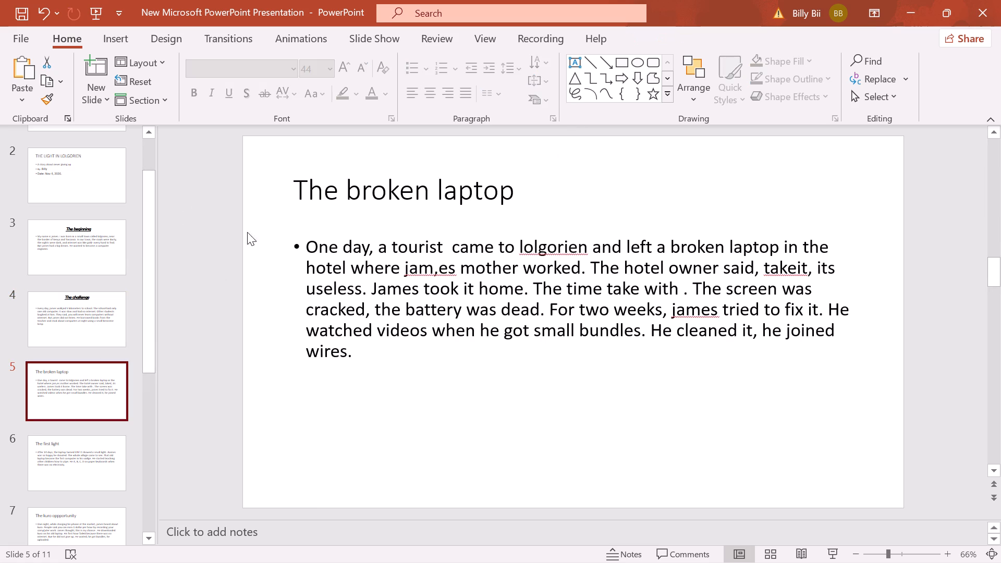
drag(298, 186, 504, 174)
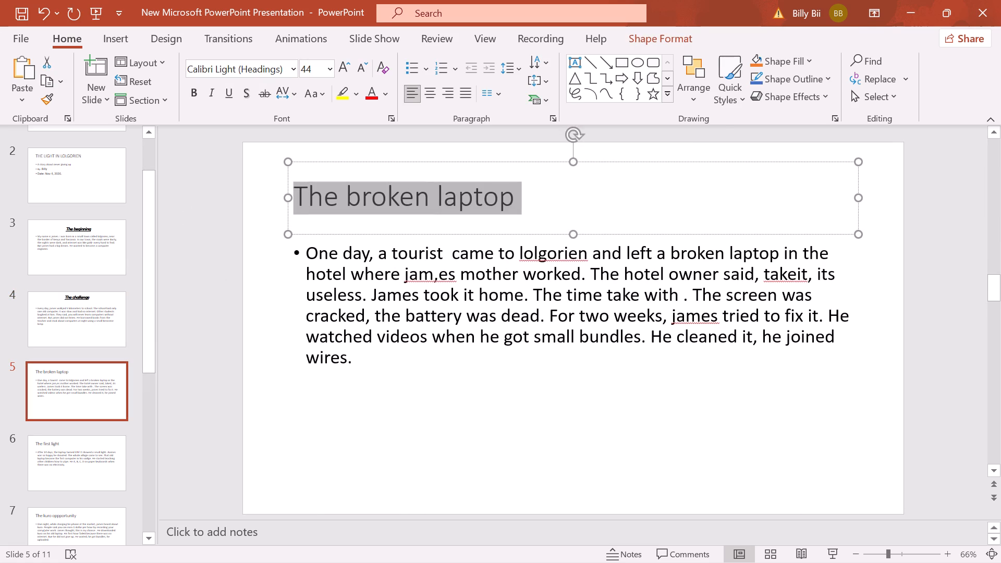
drag(504, 174, 505, 174)
click(520, 152)
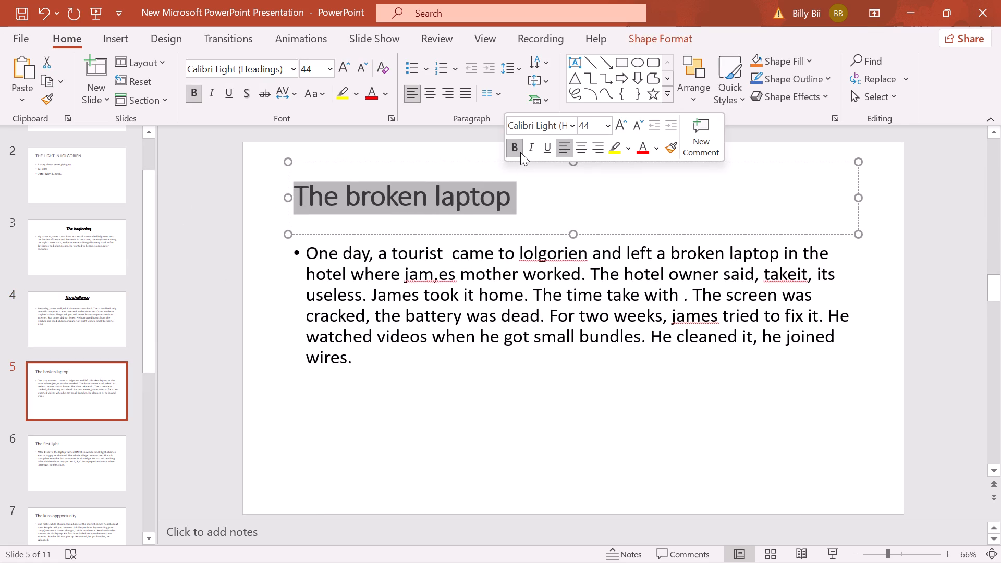
click(540, 146)
click(538, 146)
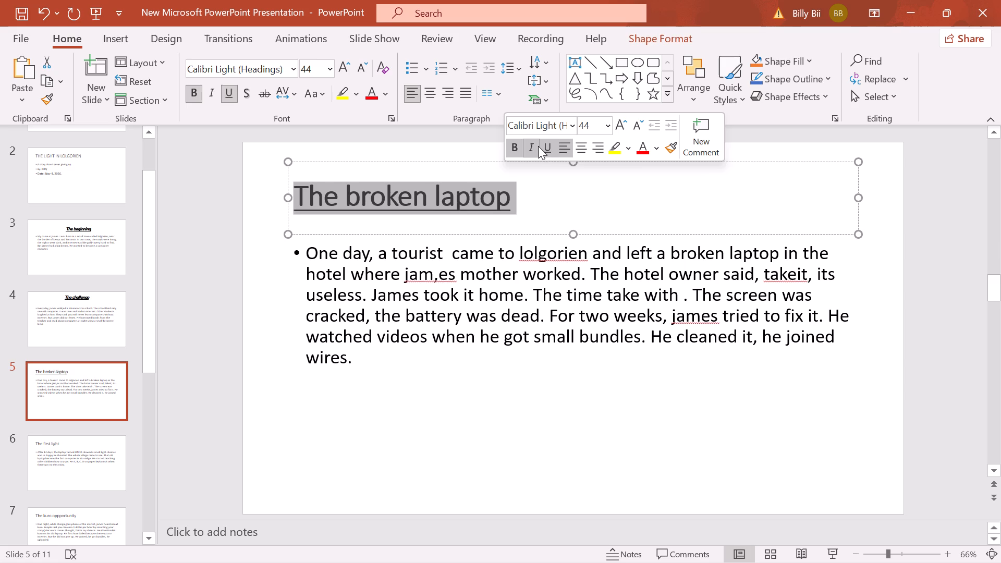
click(580, 148)
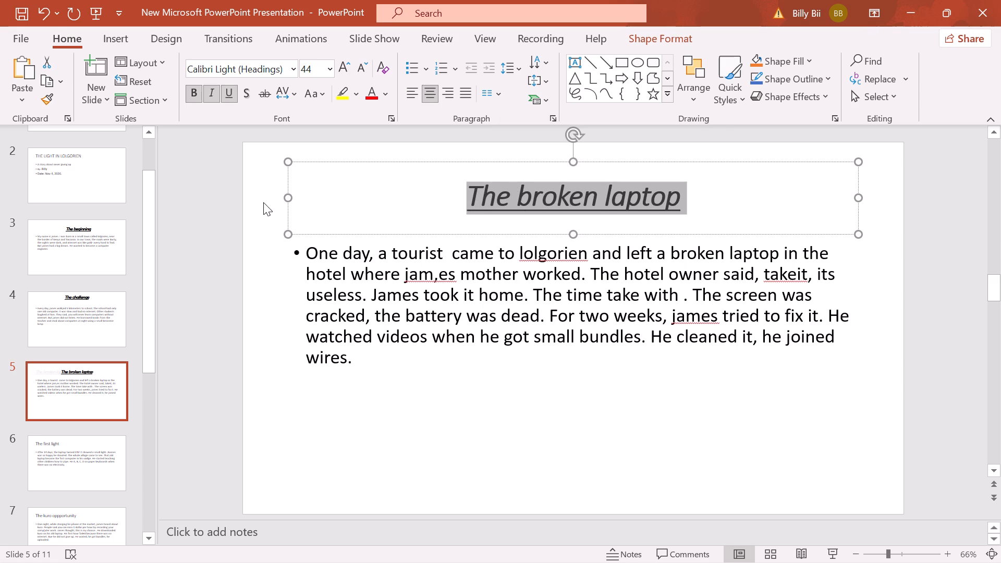
Make the slide 6 title "The first light" bold, italic, underlined and centred.
double_click(79, 440)
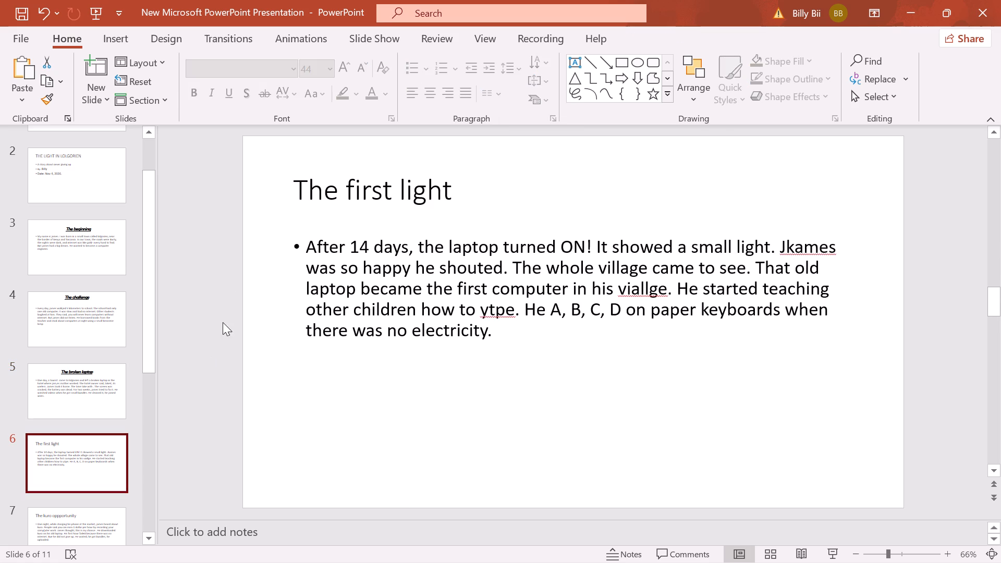
drag(300, 194, 405, 196)
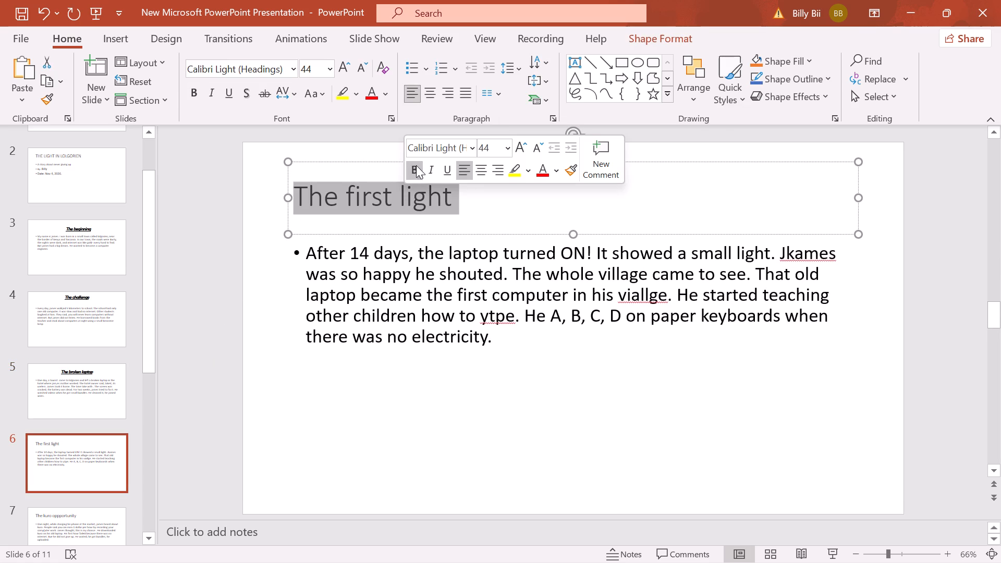
click(416, 165)
click(433, 164)
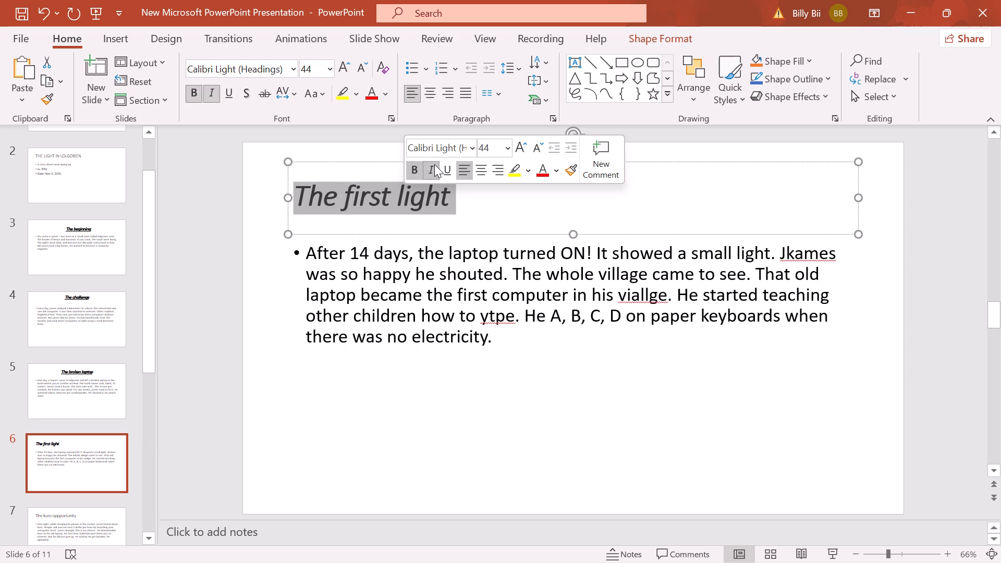
click(450, 166)
click(483, 168)
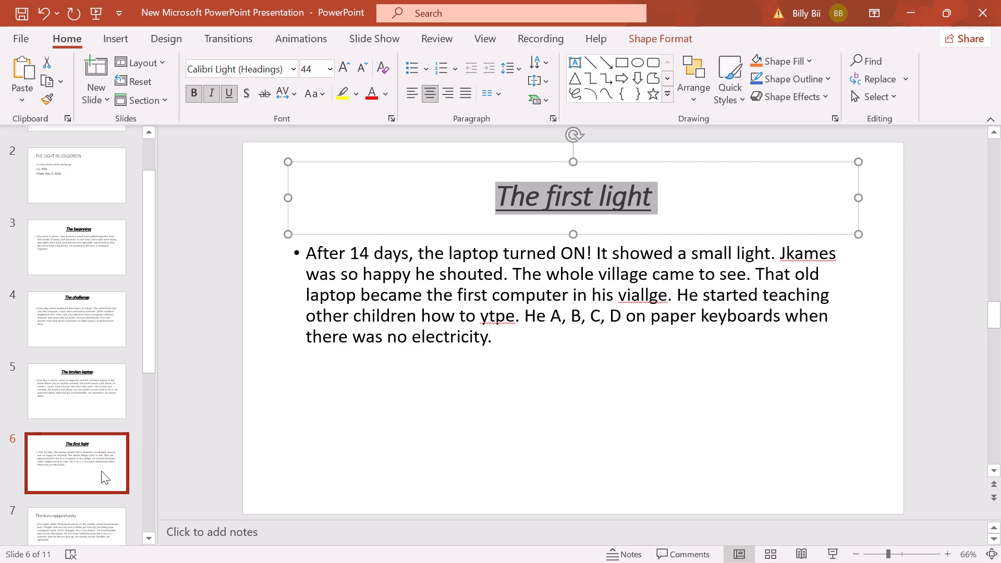
Make the slide 7 title "The kuro oppportunity" bold, italic, underlined and centred.
scroll(87, 508, down, 6)
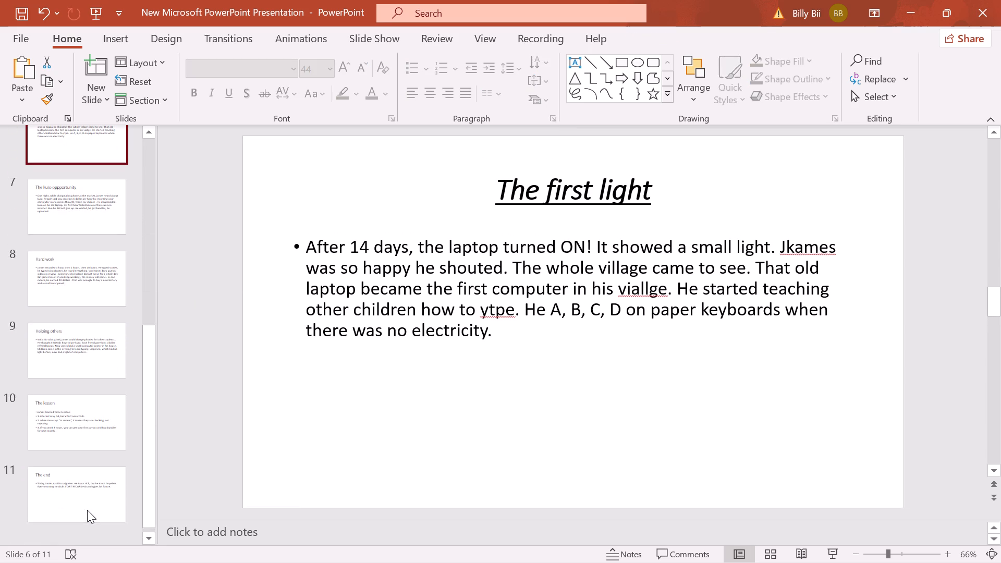
click(81, 212)
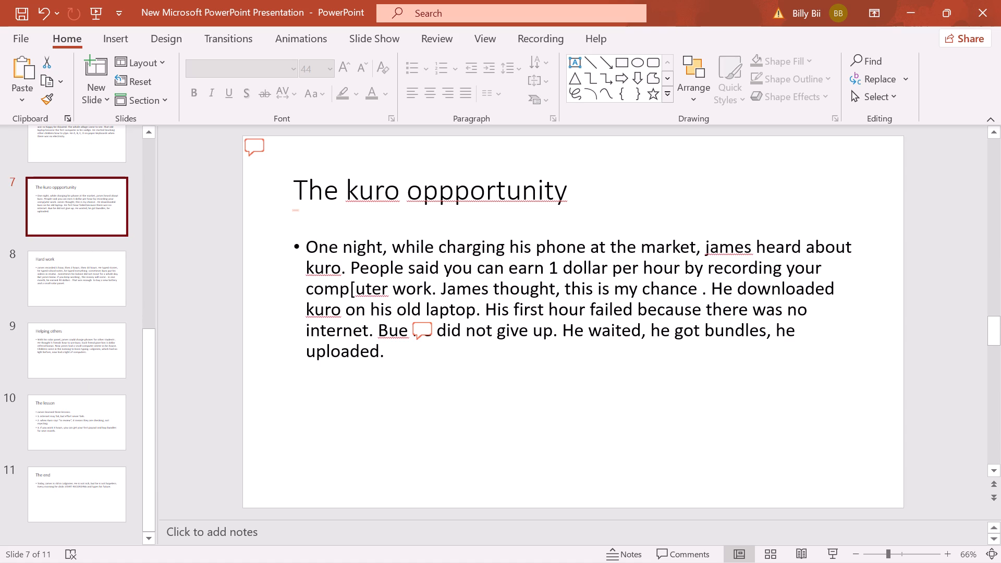
drag(296, 192, 516, 195)
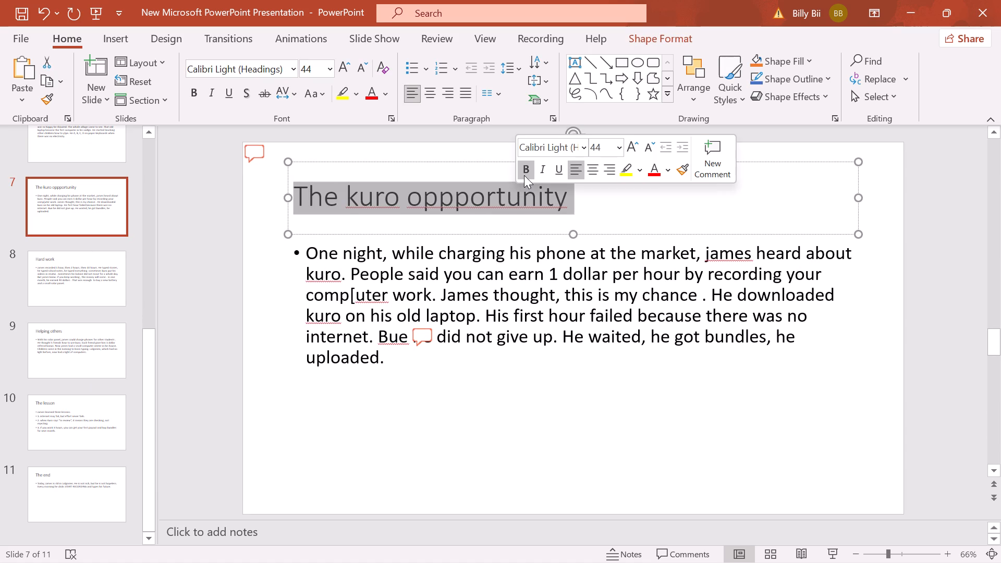
click(524, 175)
click(546, 168)
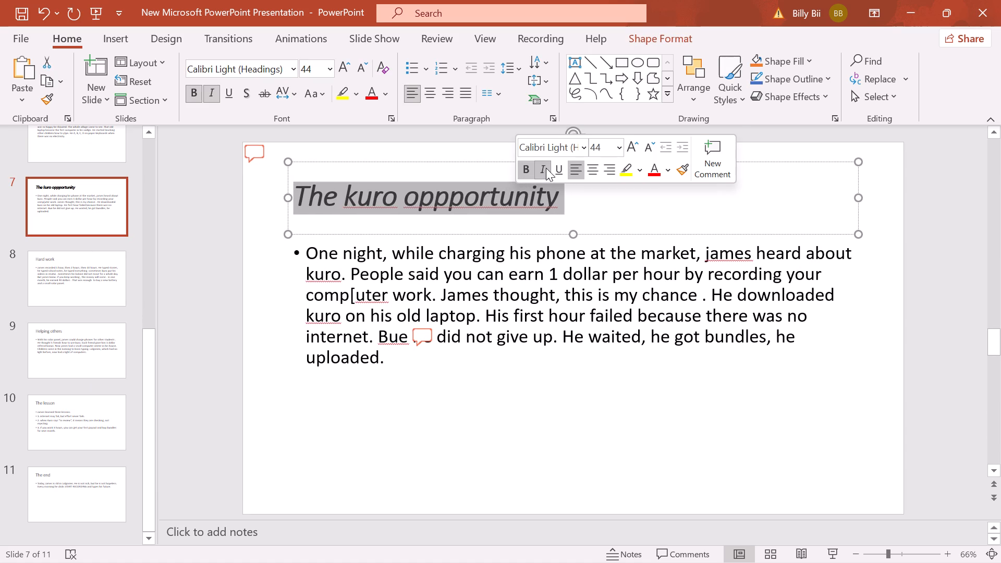
click(560, 168)
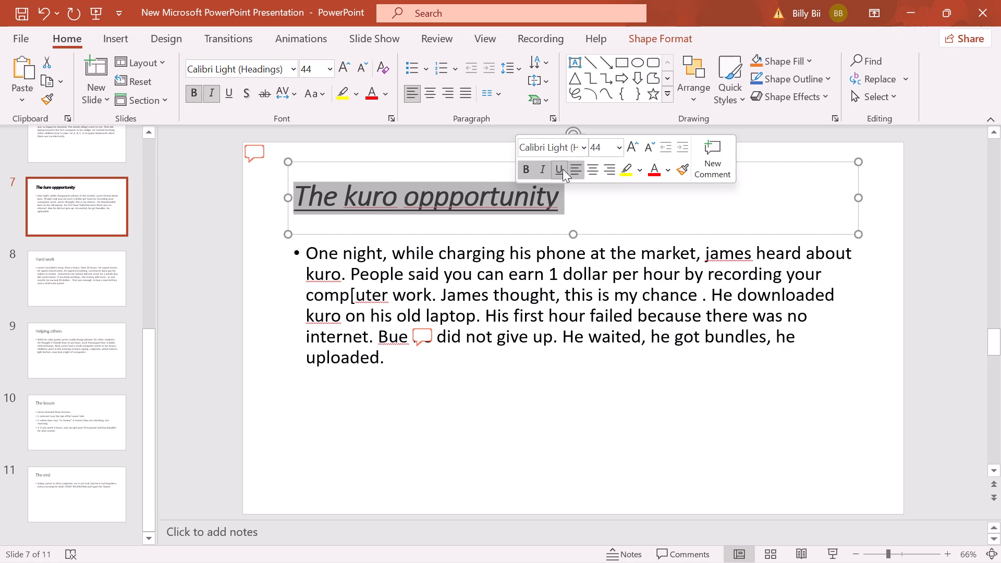
click(596, 167)
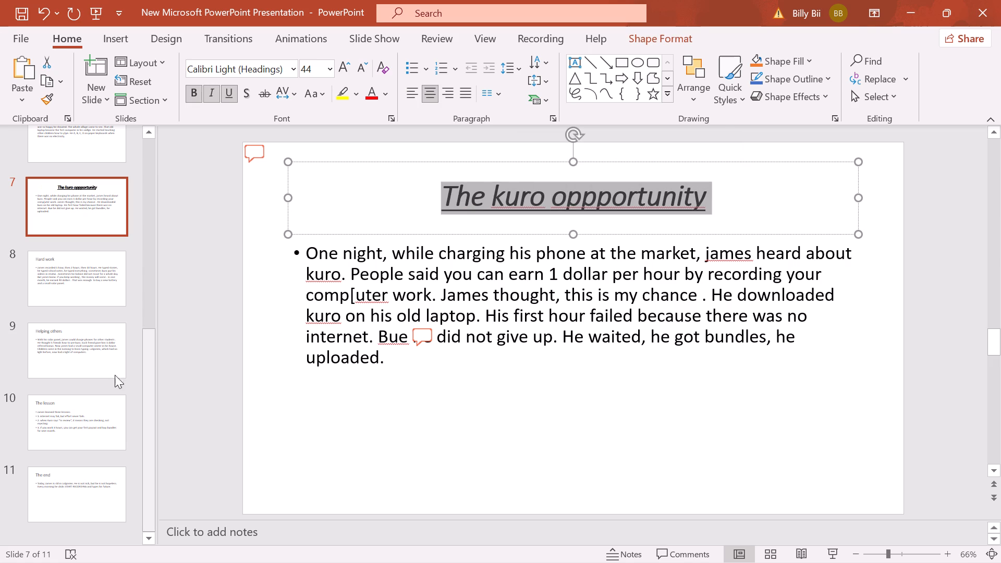
Make the slide 8 title "Hard work" bold, italic, underlined and centred.
click(94, 278)
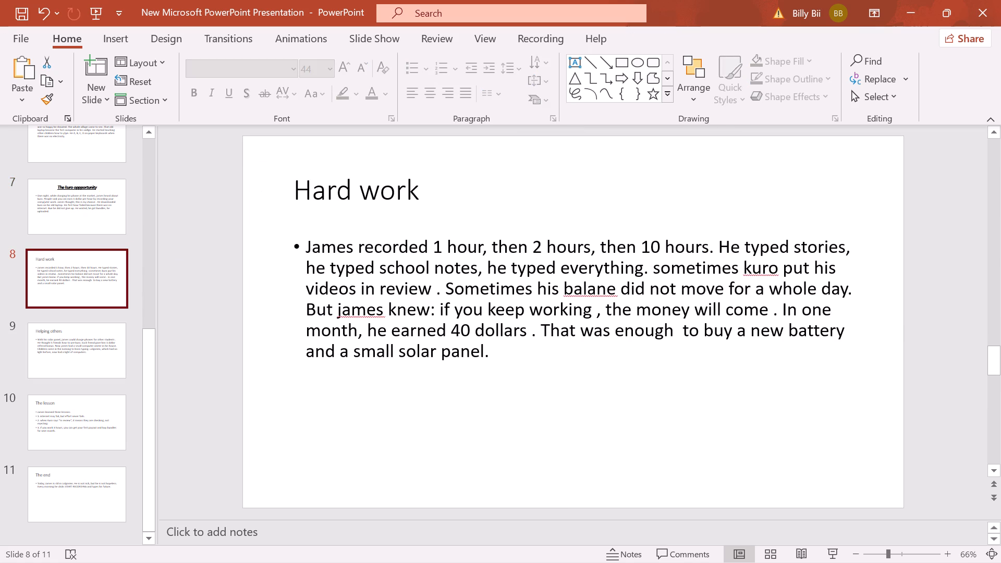
drag(296, 190, 407, 240)
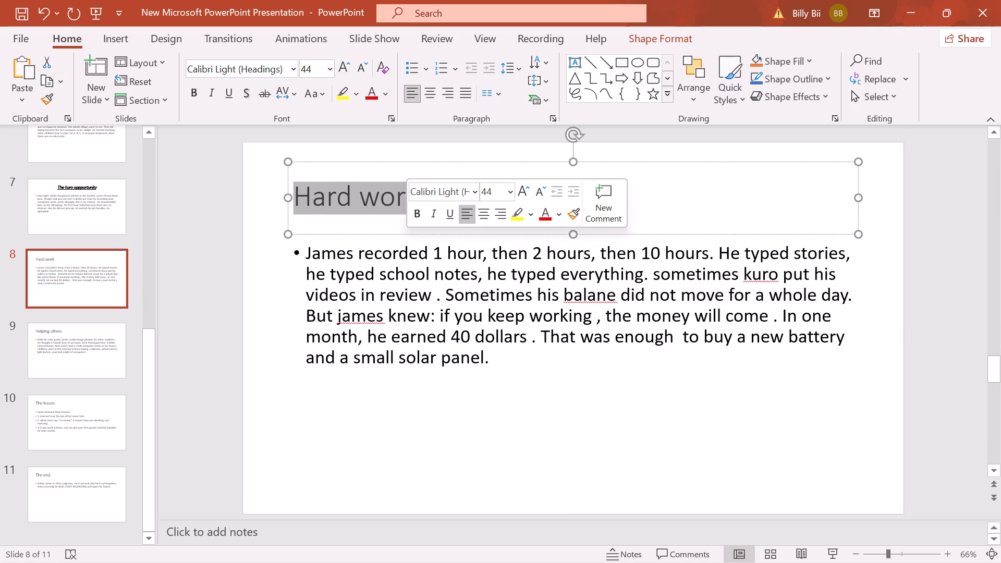
click(425, 218)
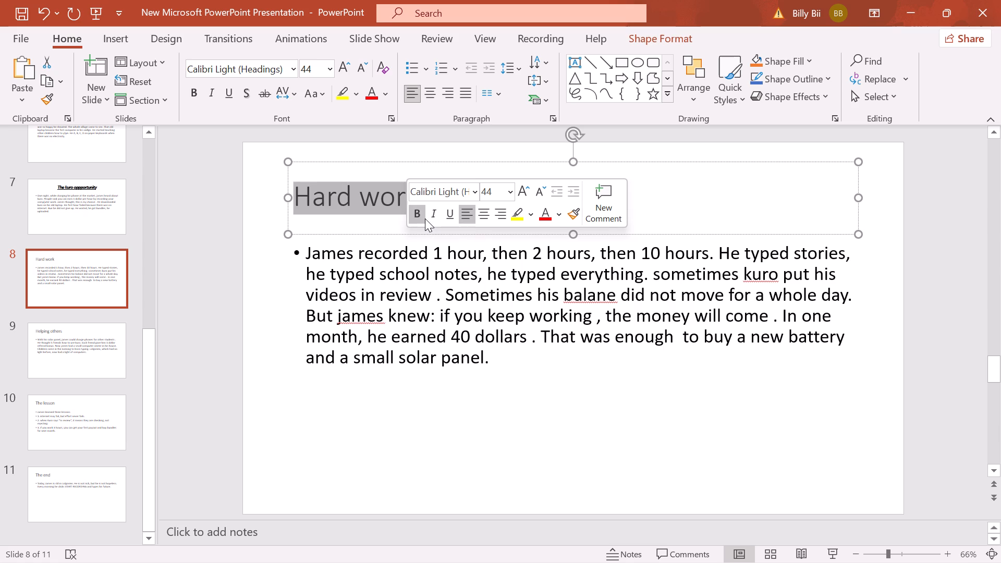
click(442, 215)
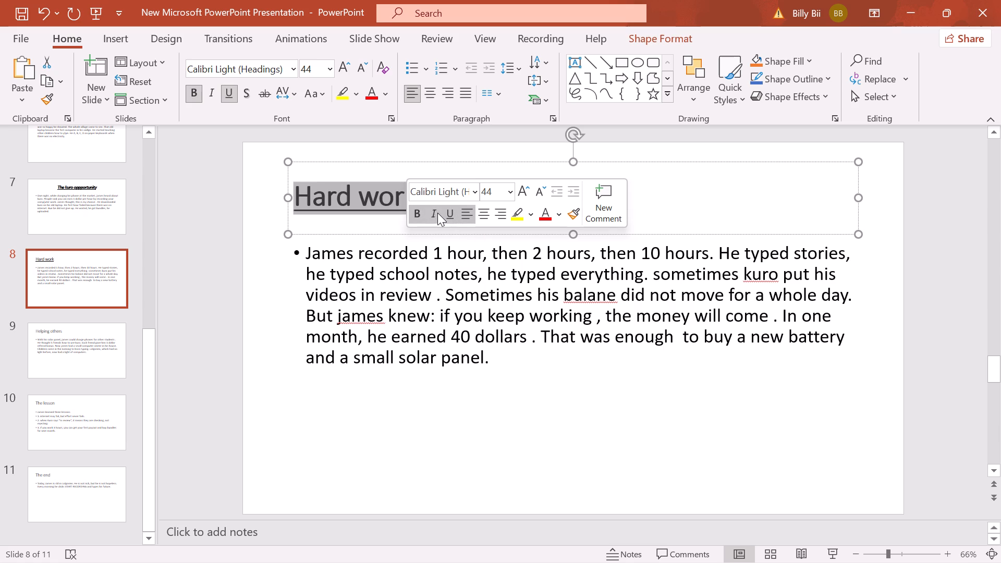
click(437, 213)
click(488, 212)
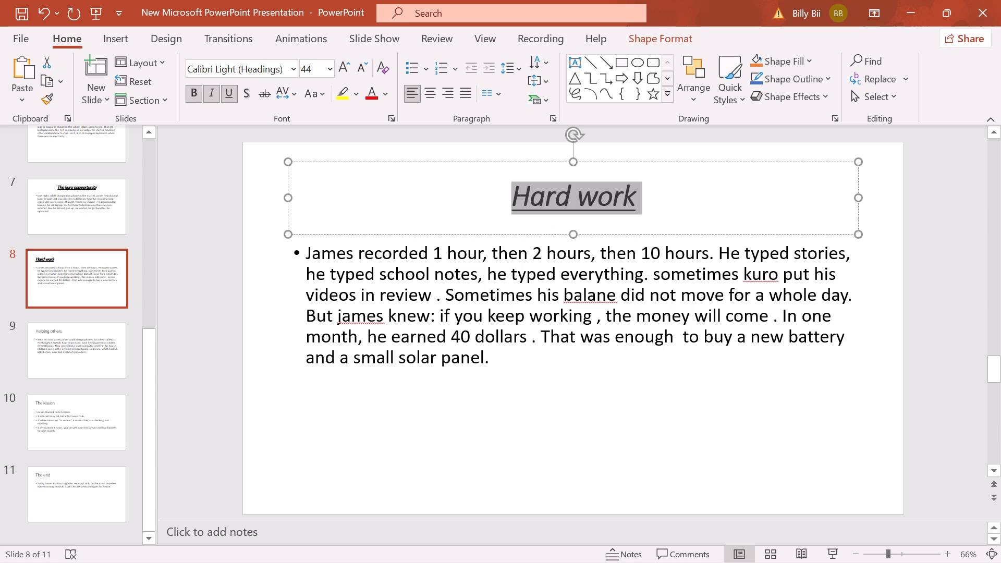
Make the slide 9 title "Helping others" bold, italic, underlined and centred.
click(53, 358)
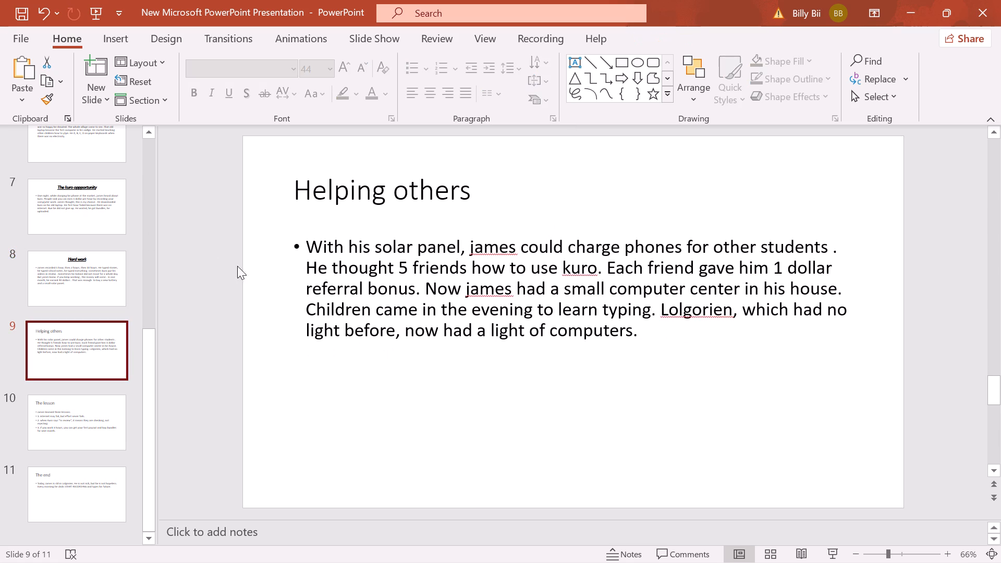
drag(302, 191, 436, 186)
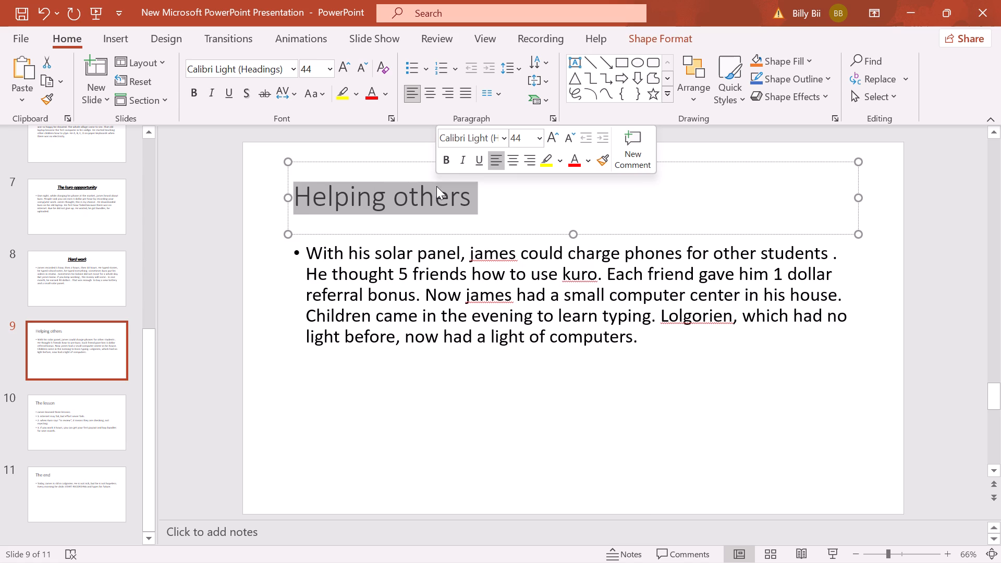
click(452, 152)
click(467, 157)
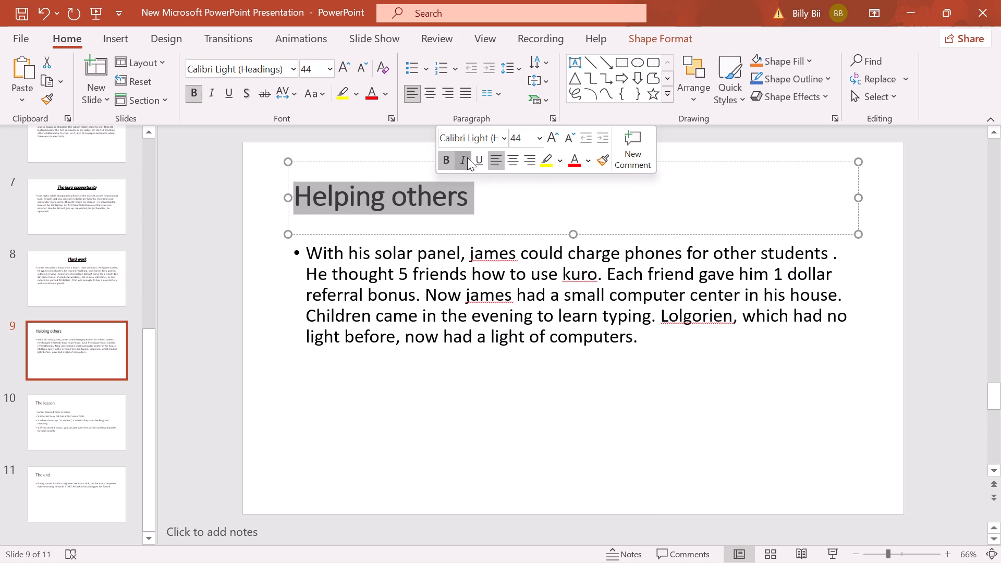
click(478, 158)
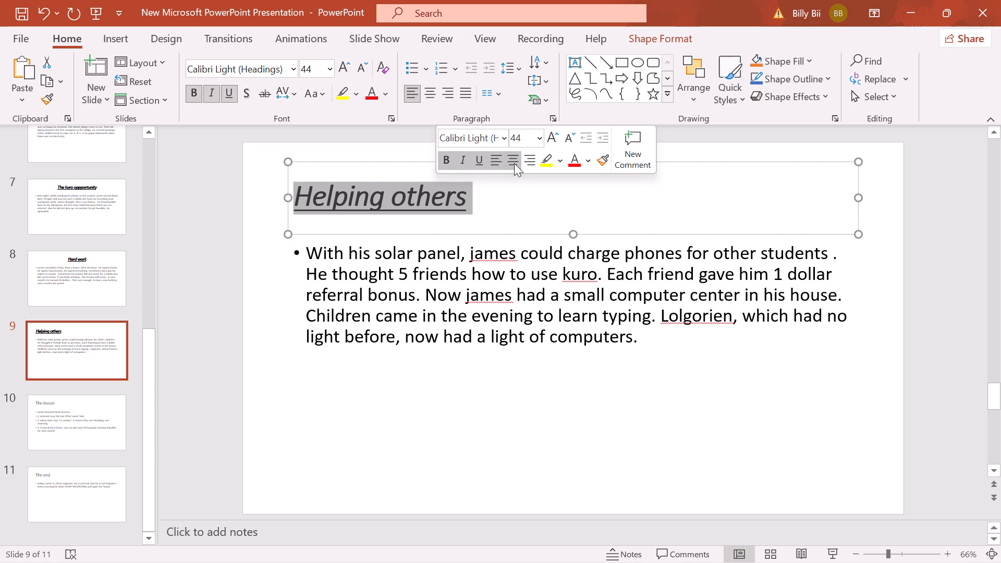
click(514, 163)
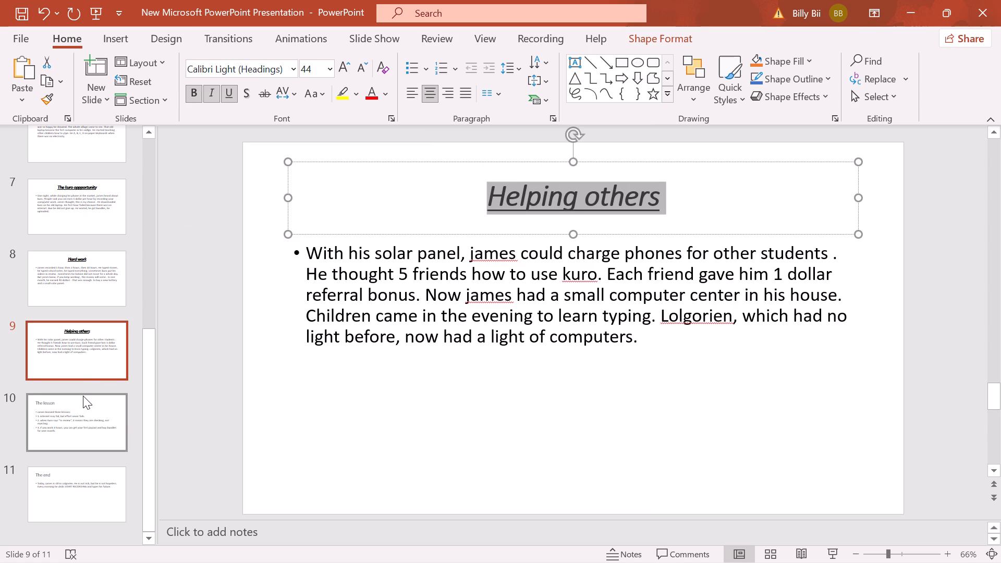
Make the slide 10 title "The lesson" bold, italic, underlined and centred.
click(83, 396)
drag(315, 189, 321, 189)
click(287, 202)
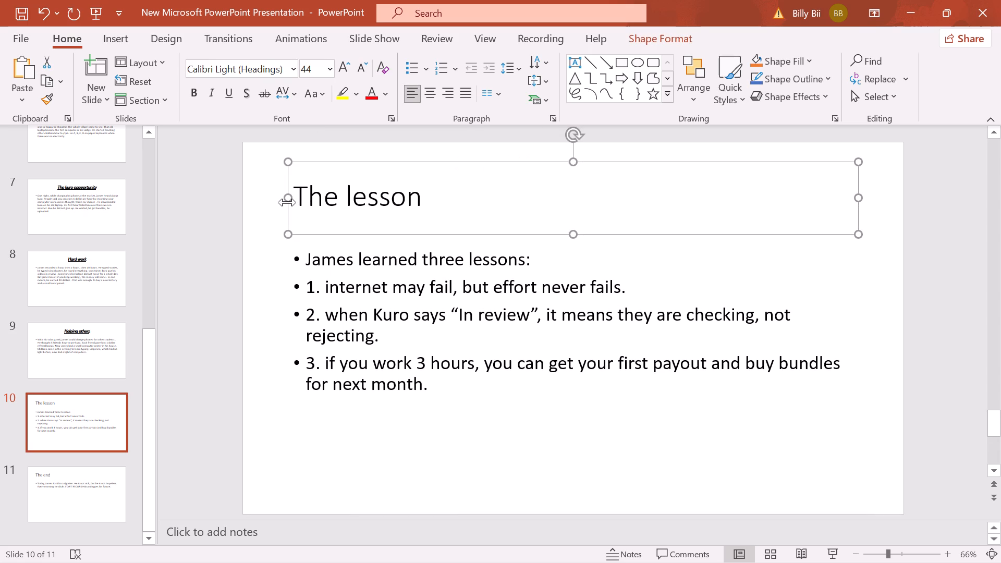
drag(298, 197, 335, 202)
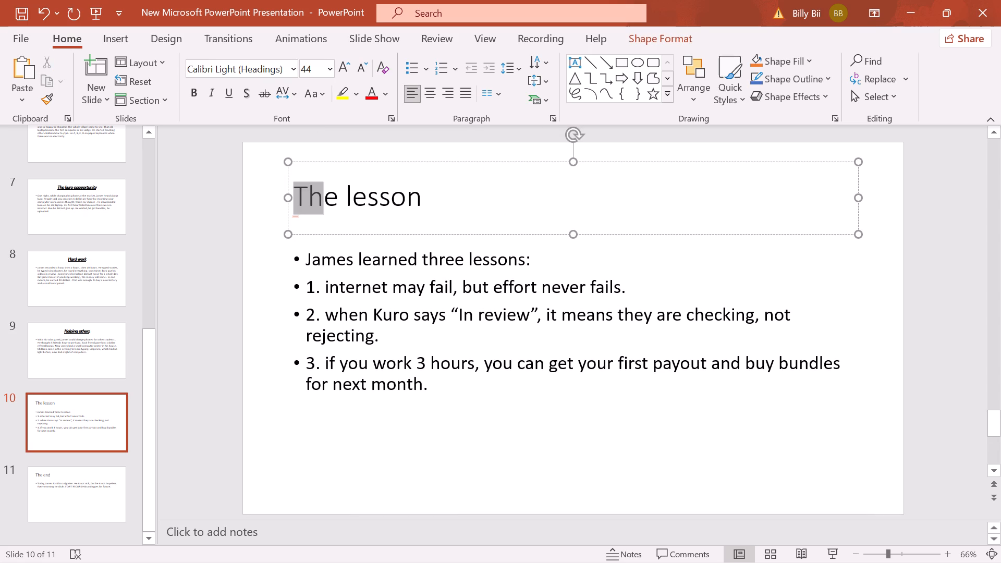
drag(335, 202, 393, 192)
click(402, 165)
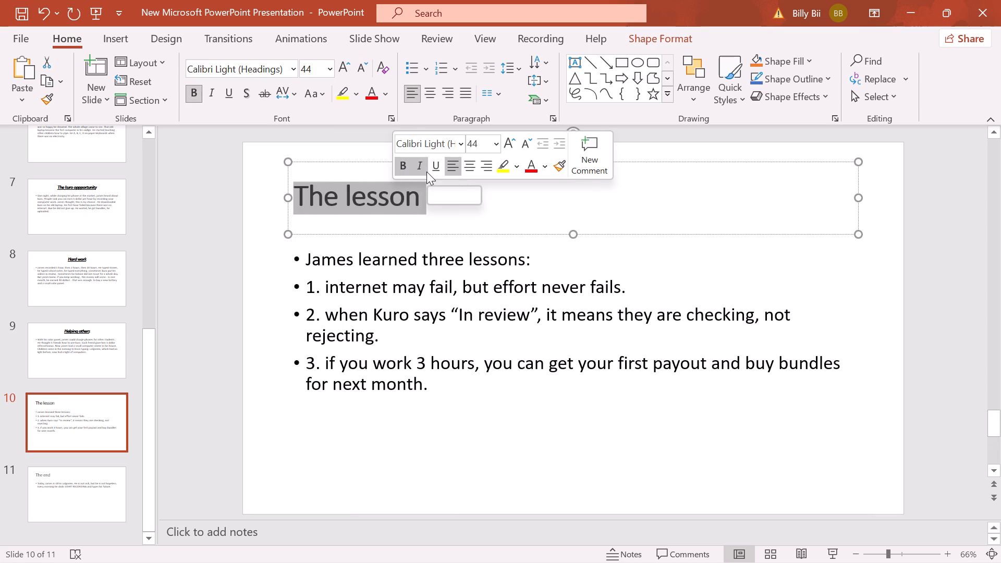
click(426, 172)
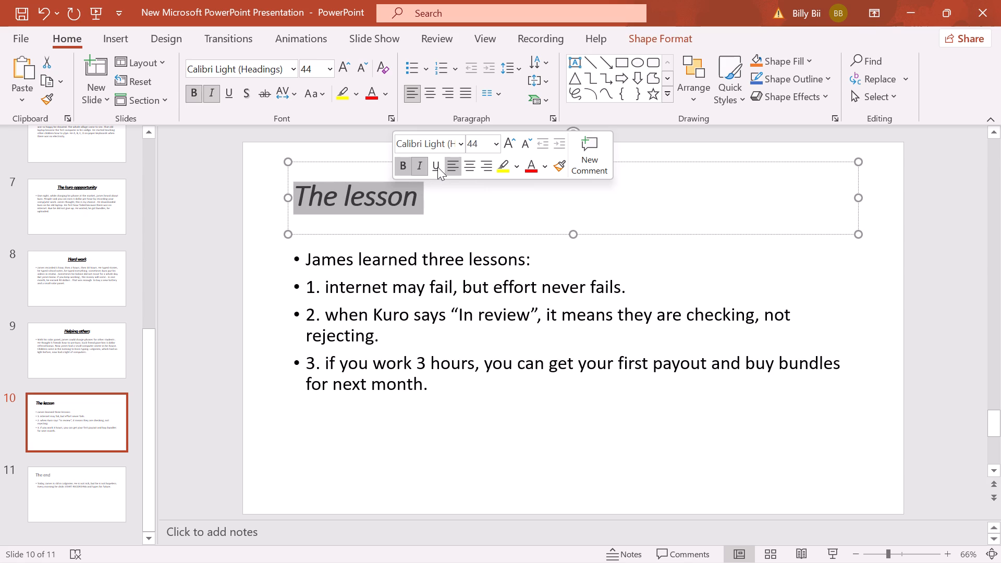
click(437, 167)
click(478, 167)
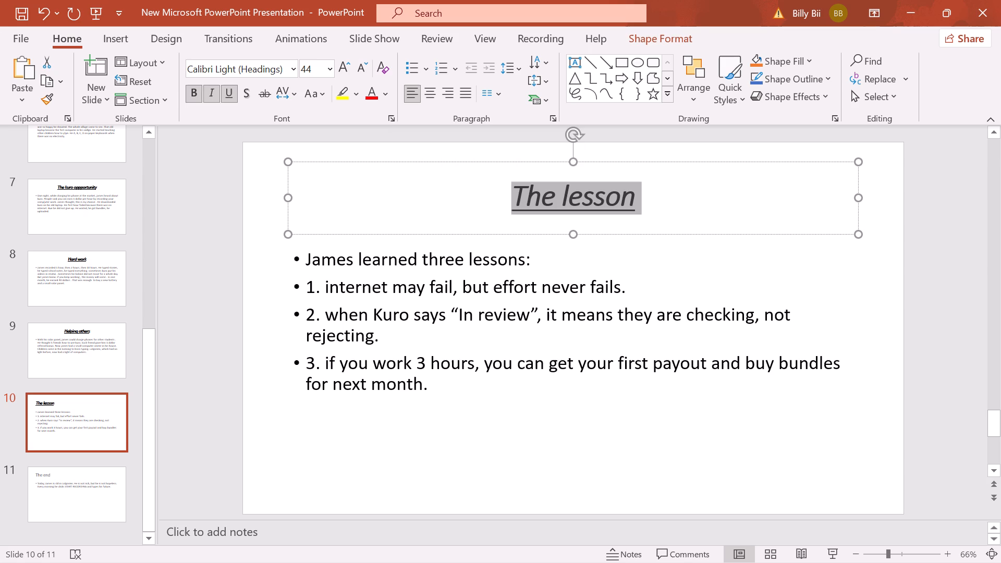
Make the slide 11 title "The end" bold, italic, underlined and centred.
click(36, 508)
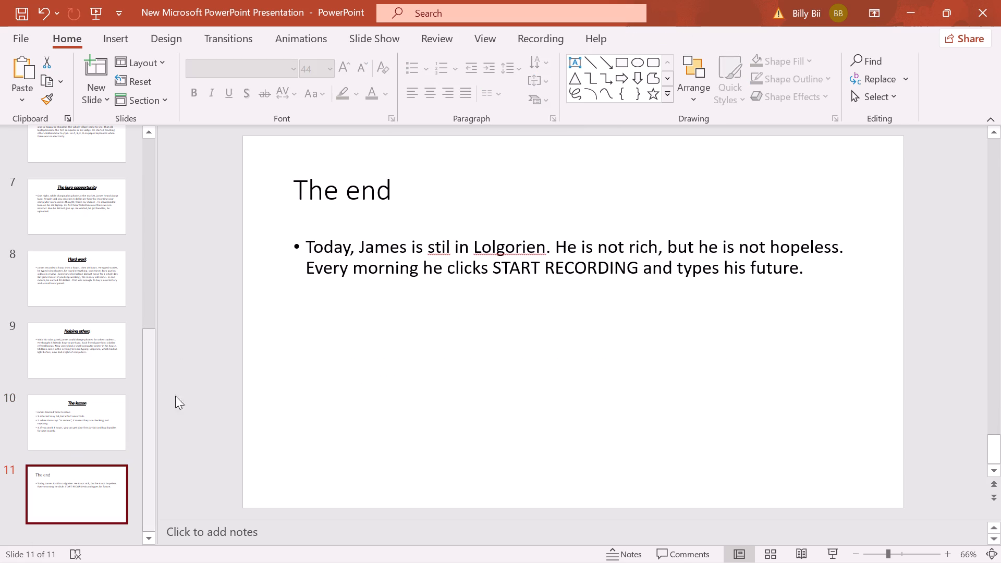
drag(296, 197, 330, 197)
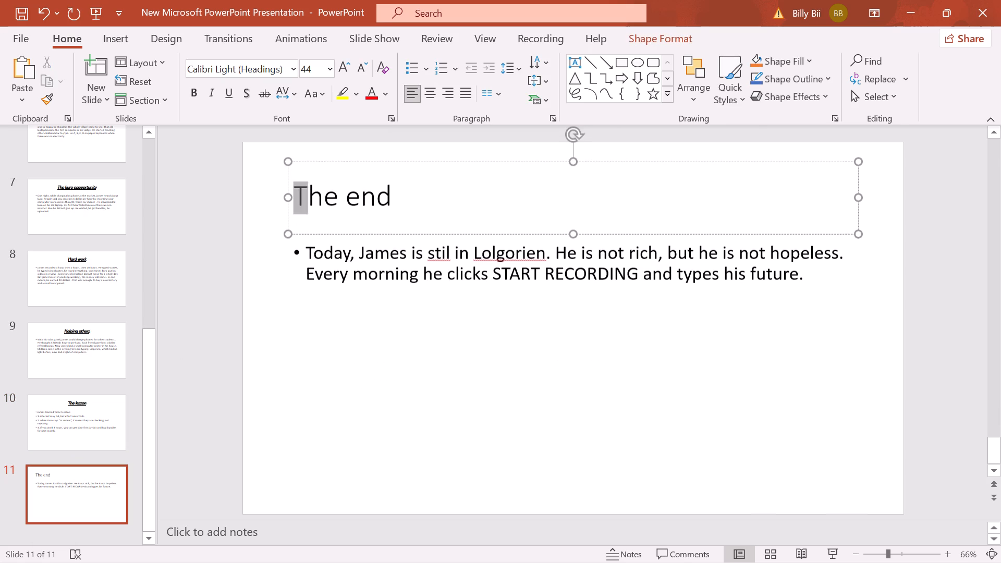
drag(330, 197, 407, 206)
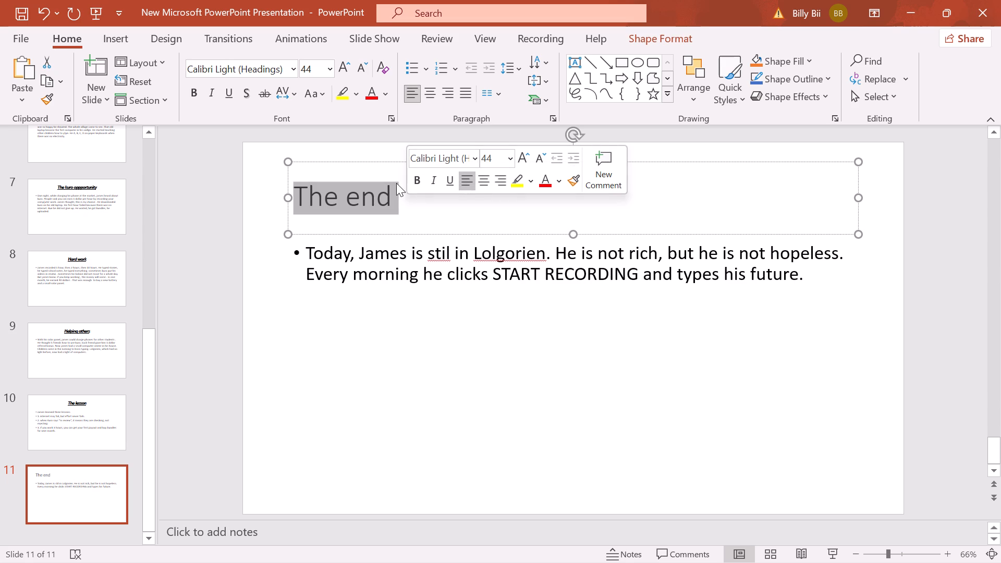
click(412, 176)
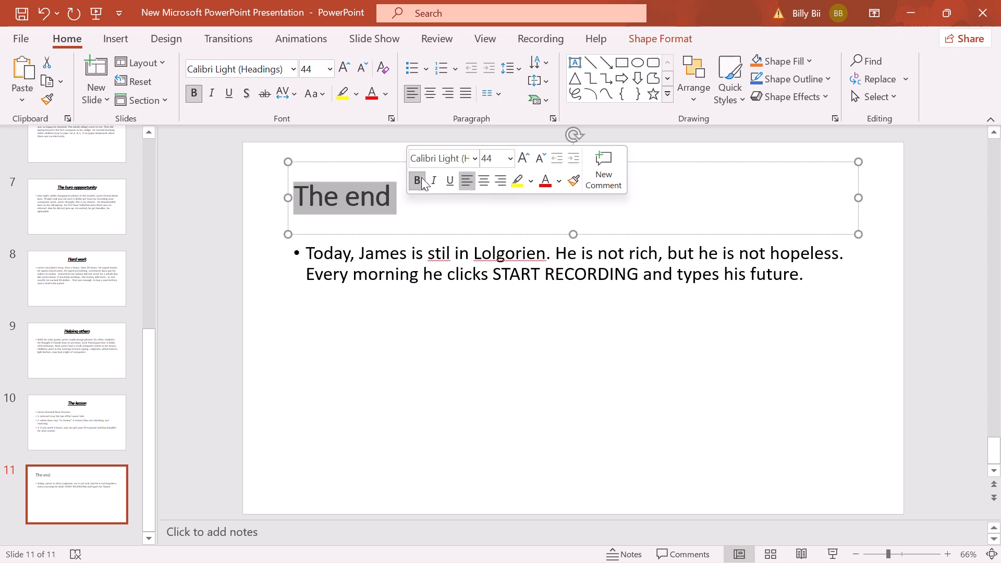
click(429, 179)
click(454, 182)
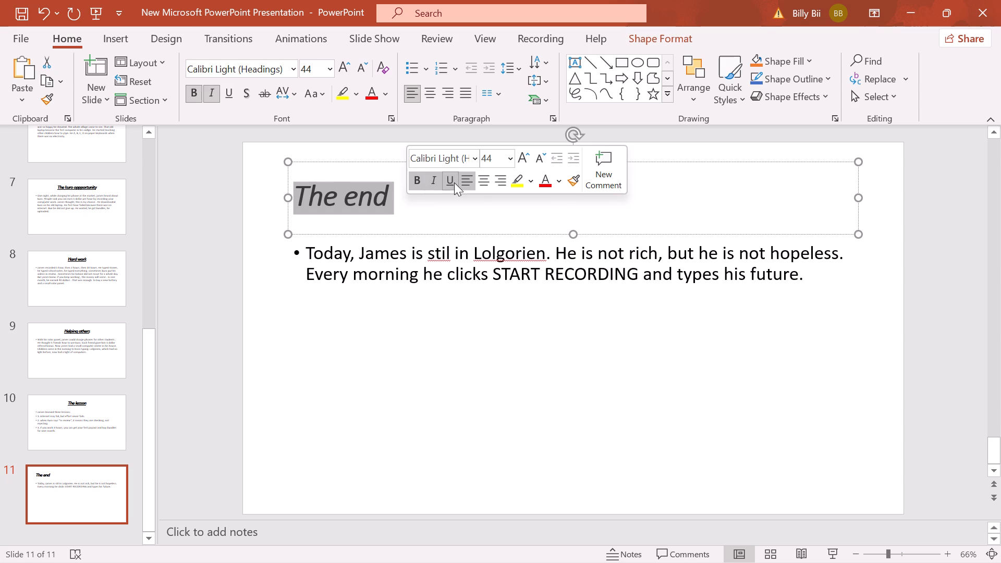
click(480, 182)
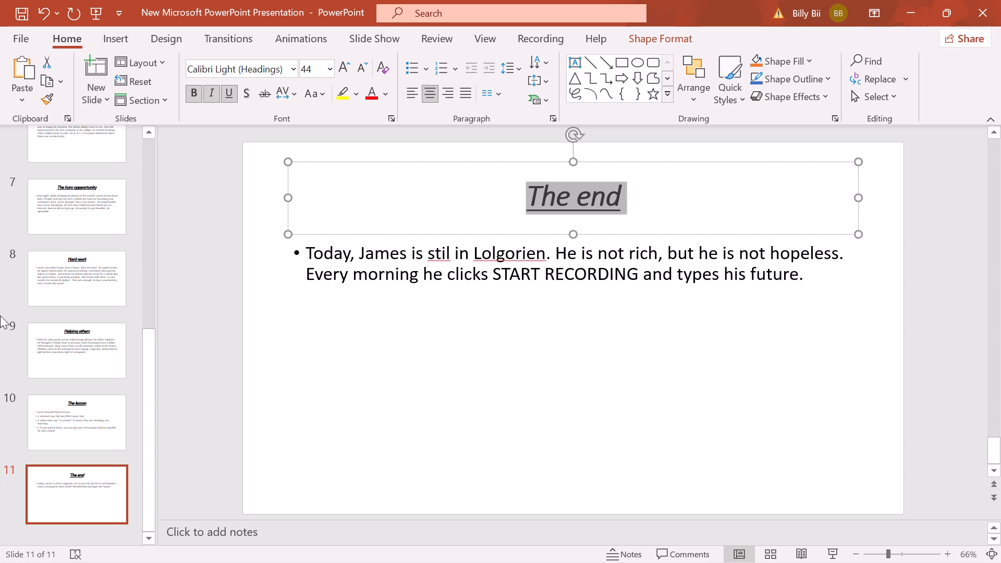
Make the slide 2 title "THE LIGHT IN LOLGORIEN" bold, italic, underlined and centred.
scroll(114, 303, down, 1)
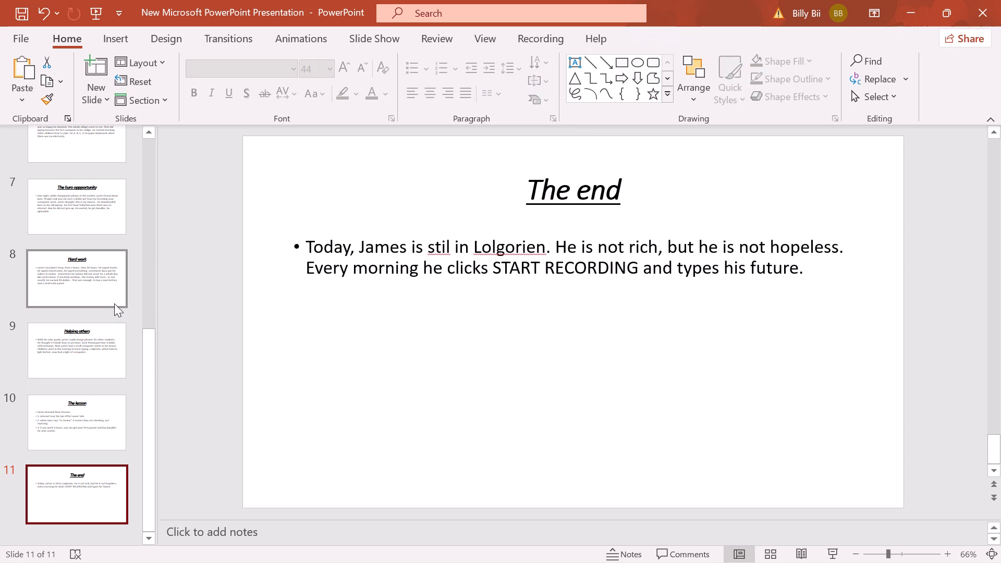
scroll(114, 303, up, 9)
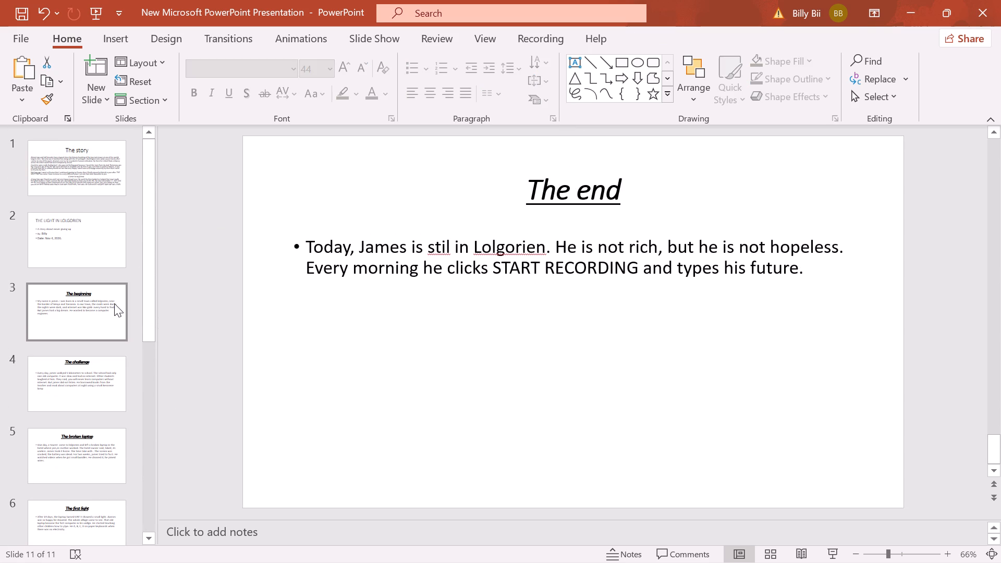
scroll(114, 303, up, 1)
click(104, 239)
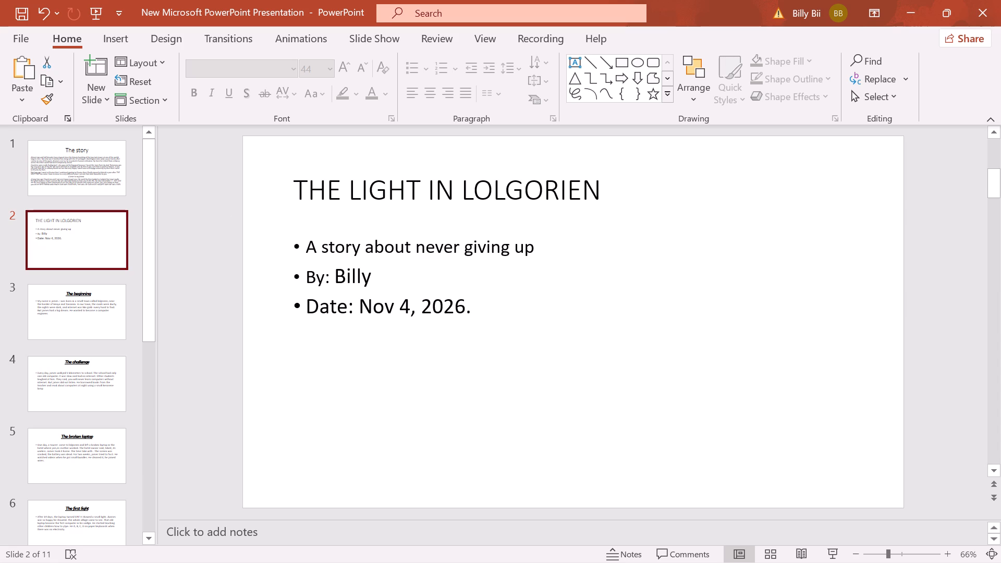
drag(303, 194, 564, 201)
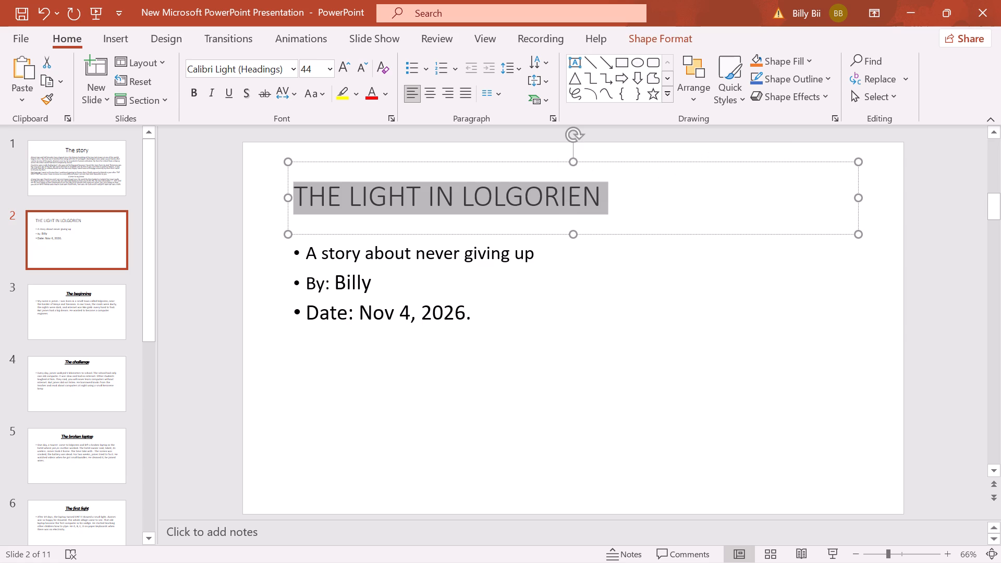
click(565, 195)
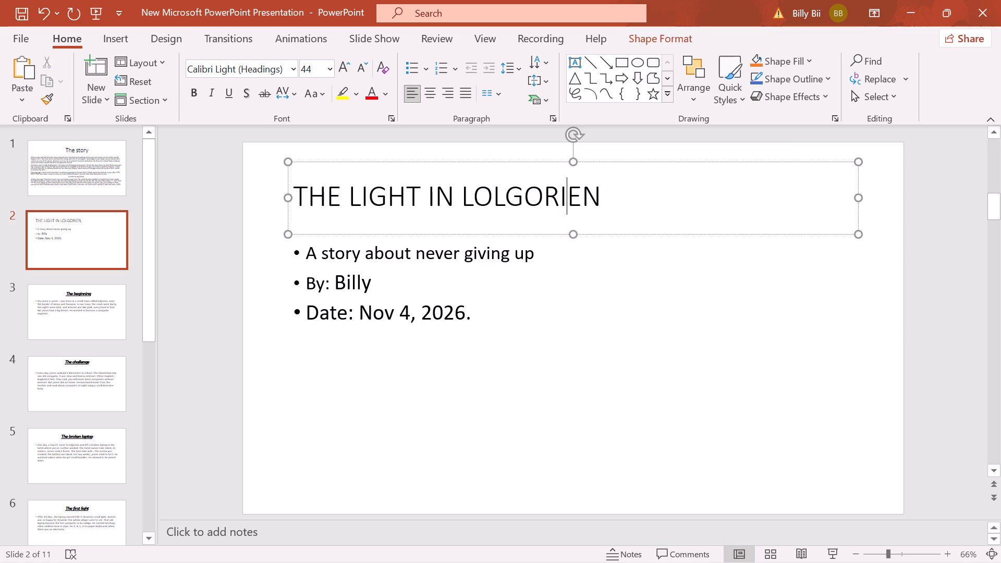
drag(305, 205, 341, 173)
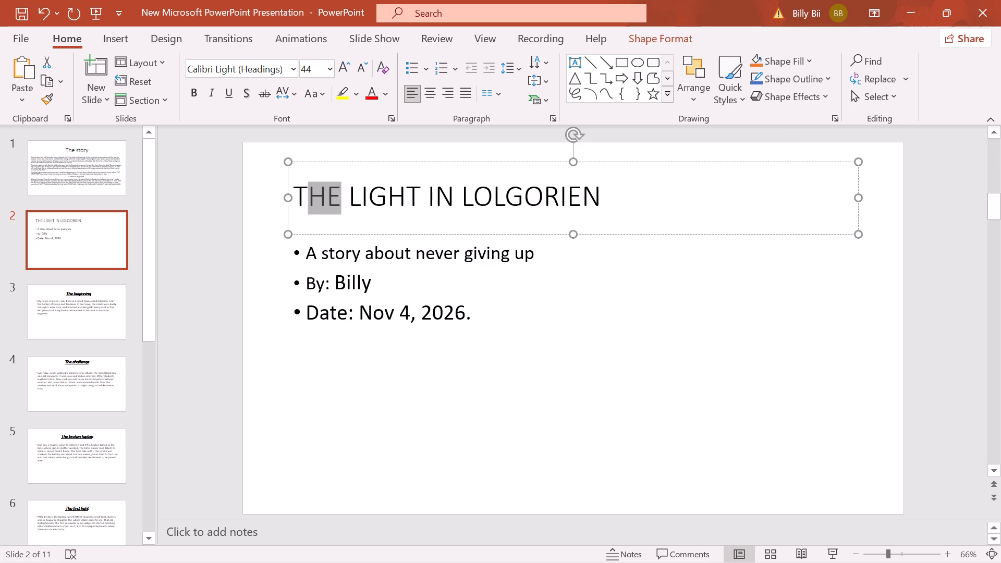
drag(341, 173, 600, 193)
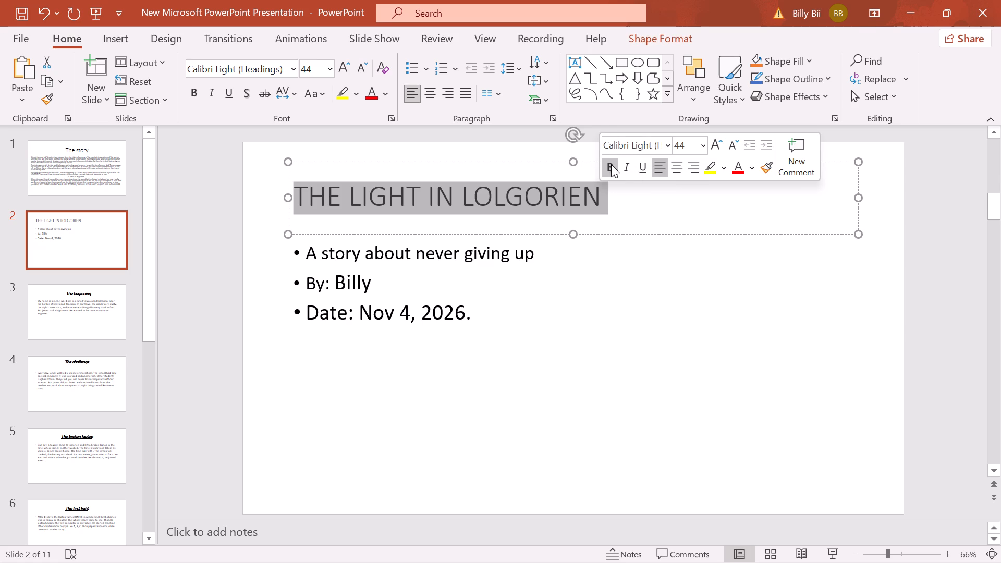
click(611, 164)
click(635, 176)
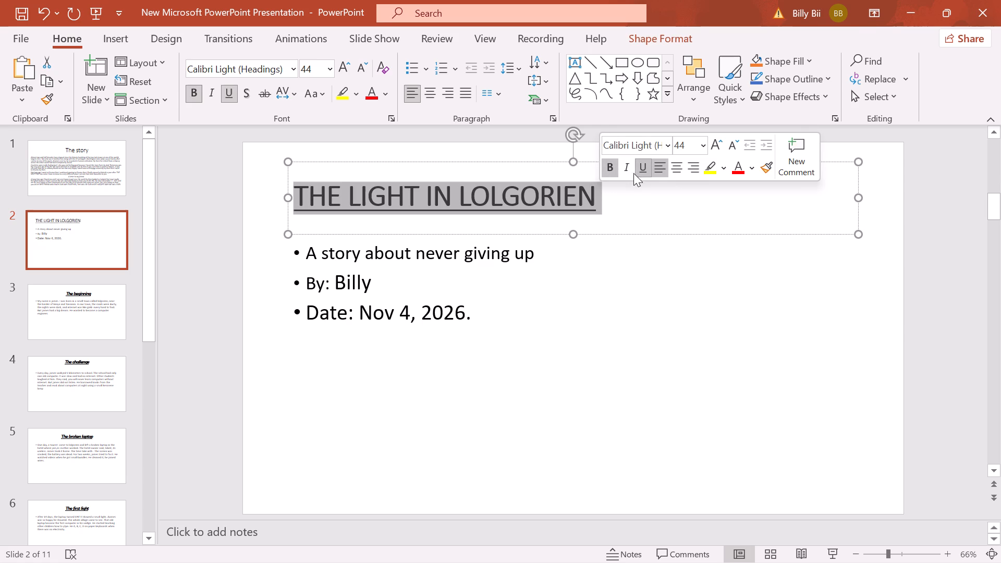
click(633, 170)
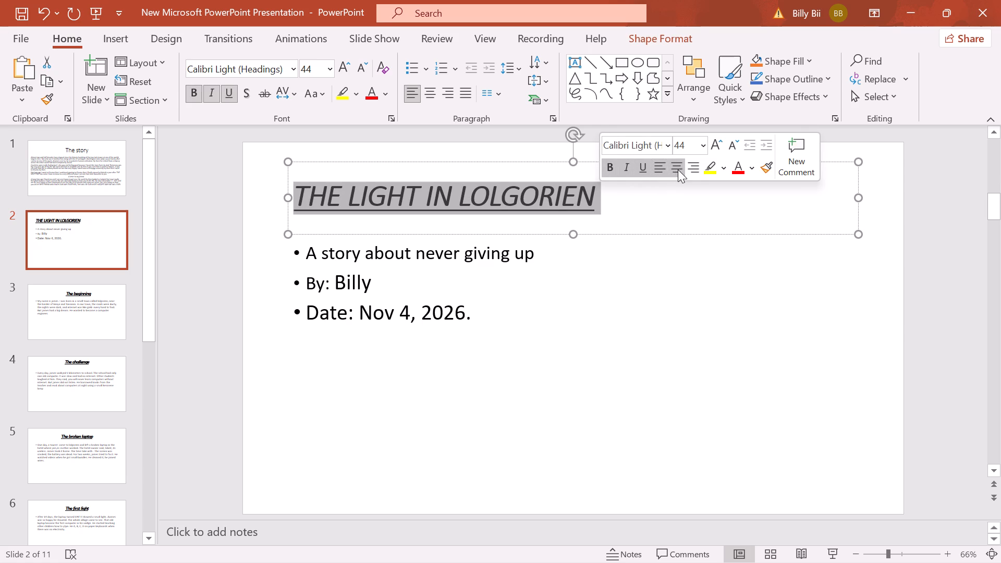
click(678, 169)
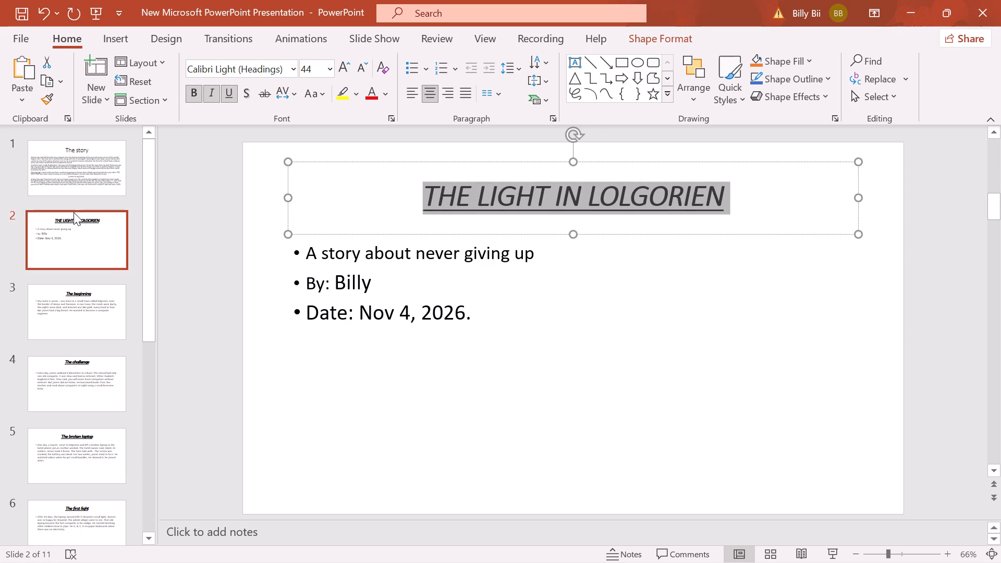
Make the slide 1 title "The story" bold, italic and underlined, keeping it centred.
scroll(74, 212, up, 1)
click(89, 160)
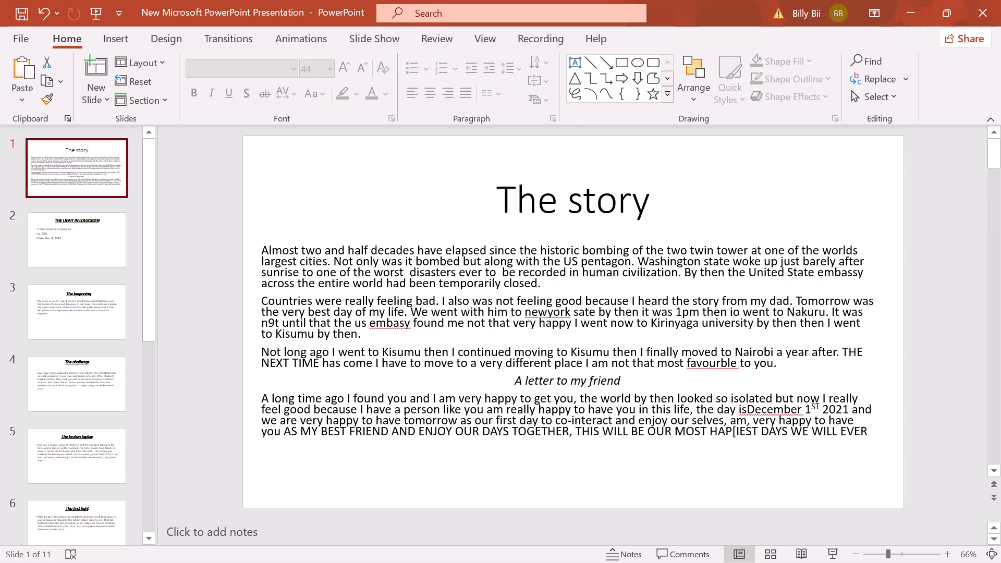
drag(500, 214, 547, 214)
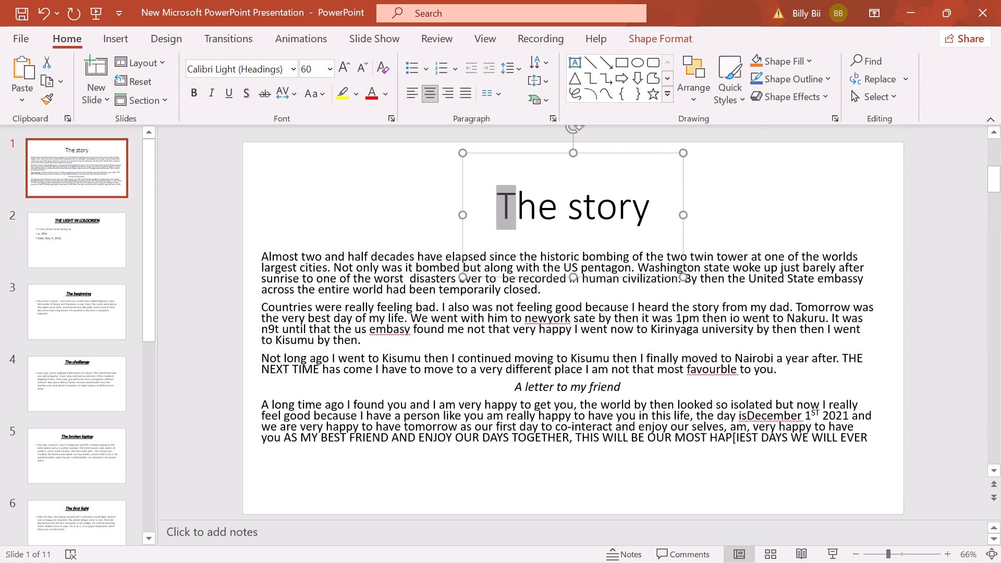
drag(547, 214, 662, 212)
click(673, 187)
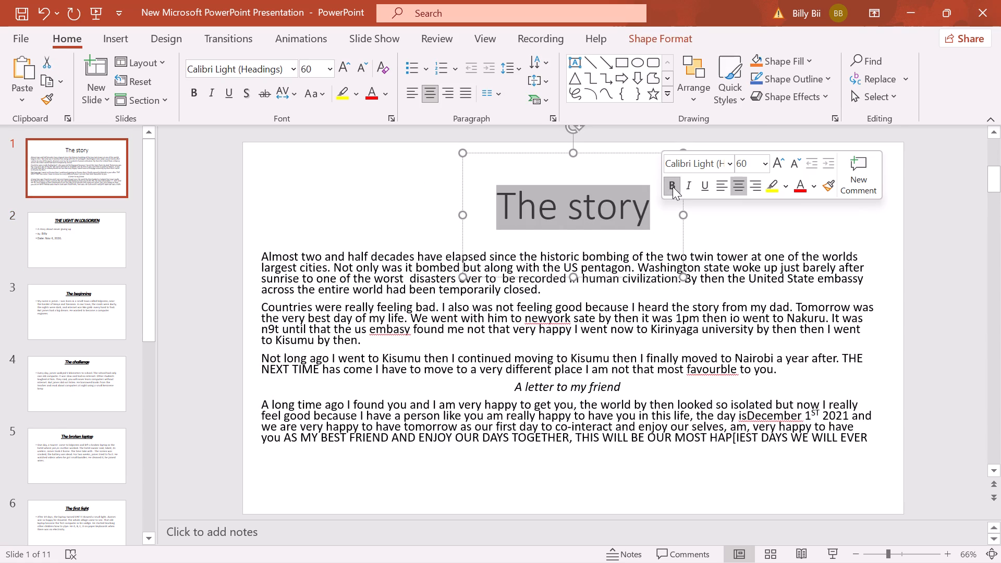
click(687, 187)
click(715, 189)
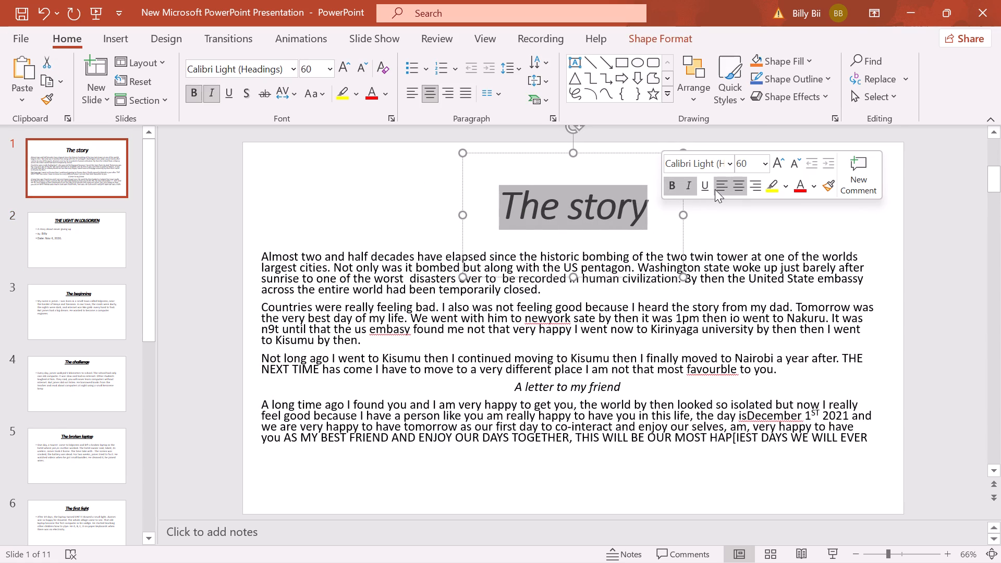
click(609, 204)
drag(478, 201, 481, 201)
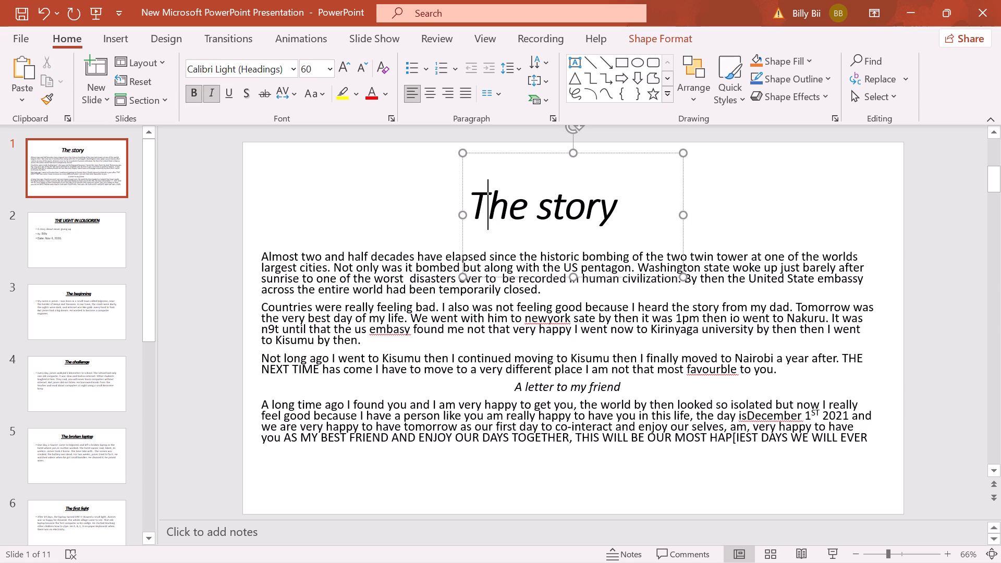
drag(481, 201, 602, 209)
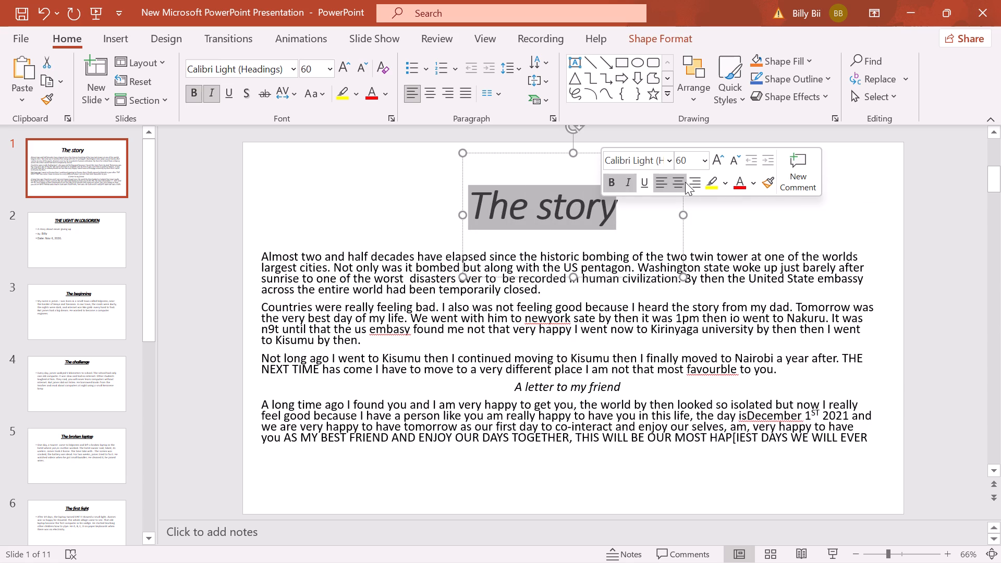
click(682, 182)
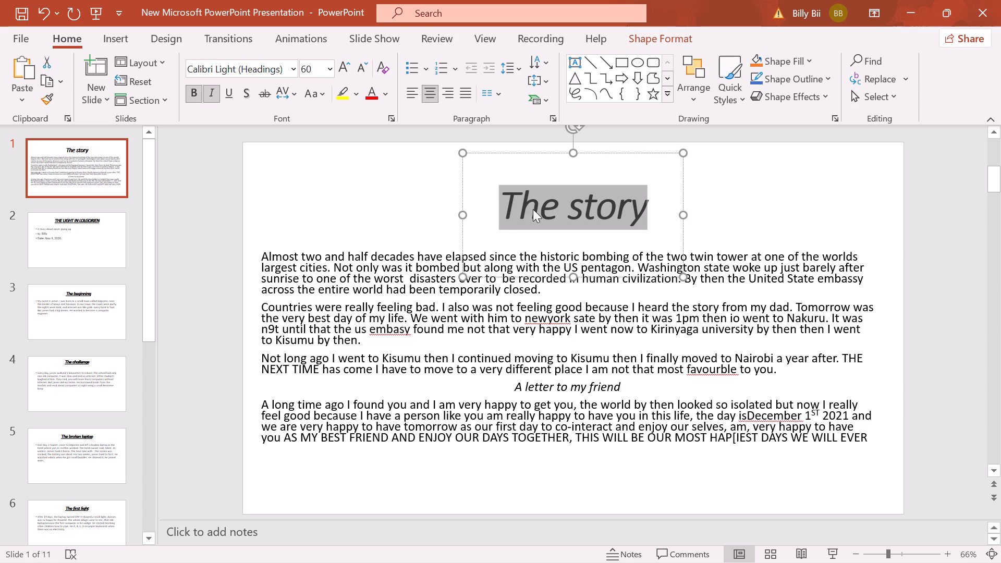
drag(516, 207, 616, 207)
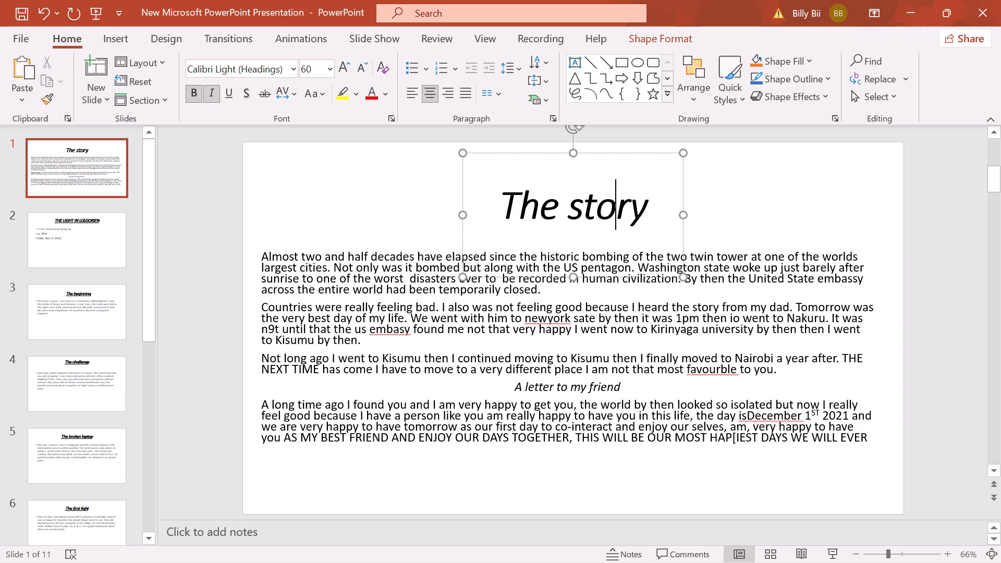
drag(490, 208, 648, 205)
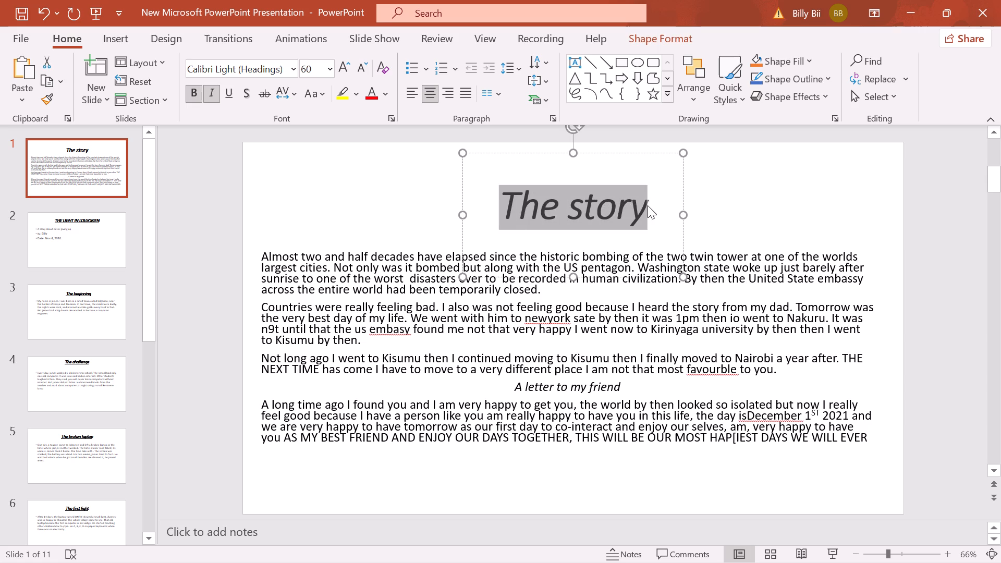
click(688, 178)
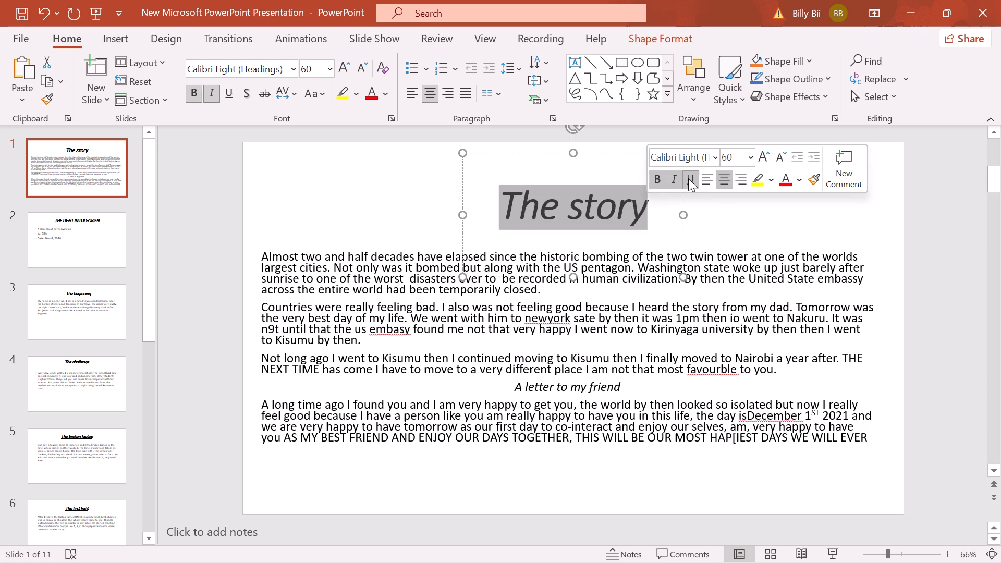
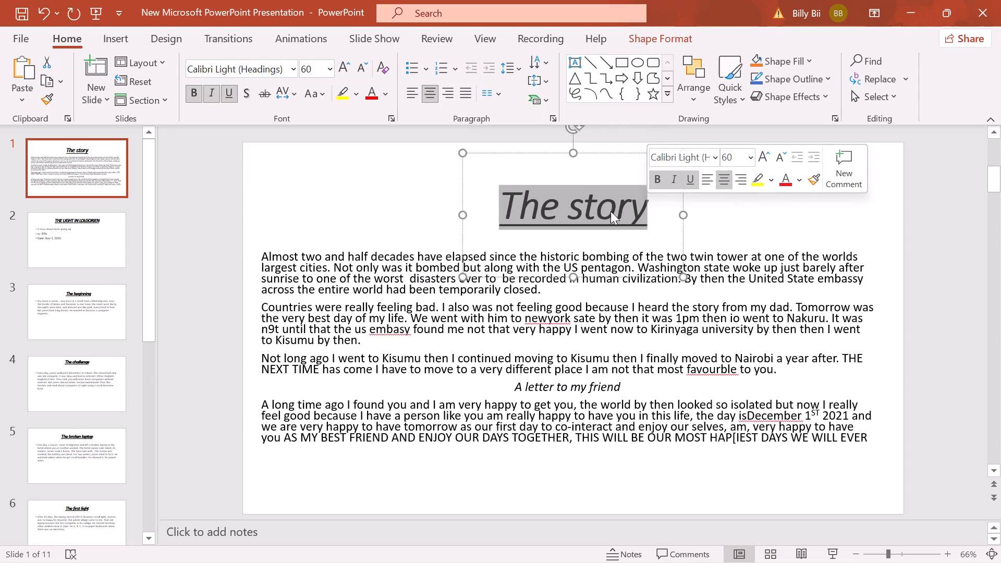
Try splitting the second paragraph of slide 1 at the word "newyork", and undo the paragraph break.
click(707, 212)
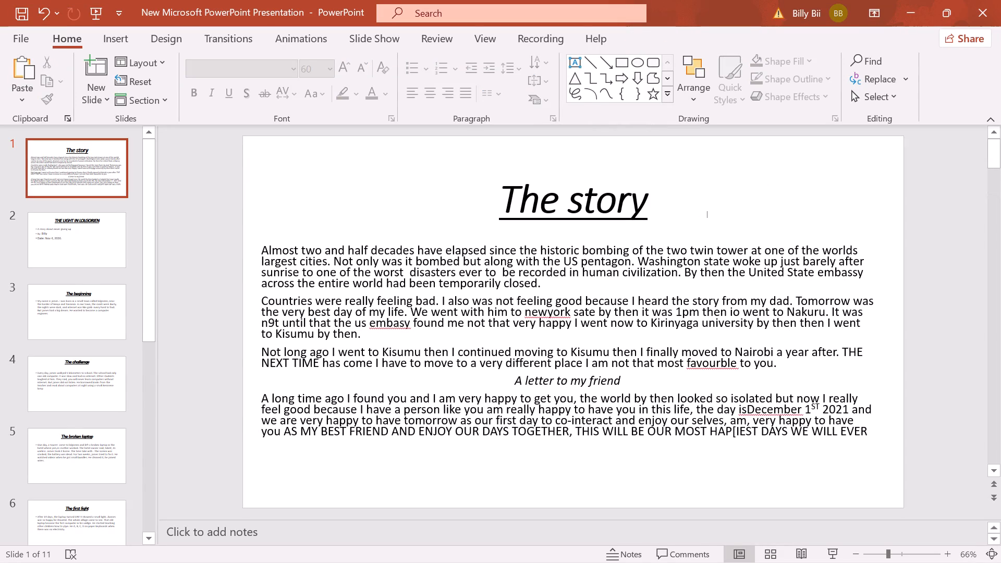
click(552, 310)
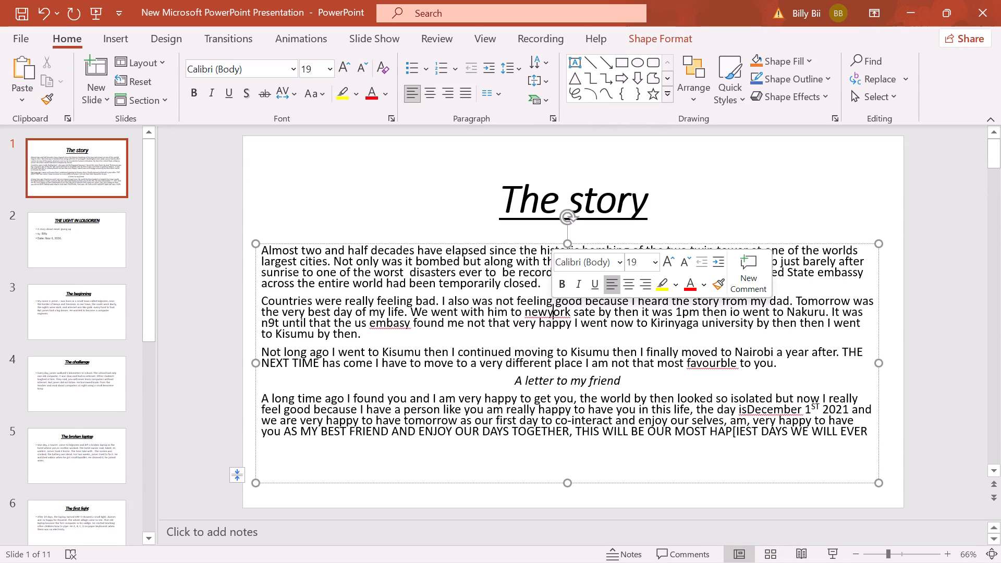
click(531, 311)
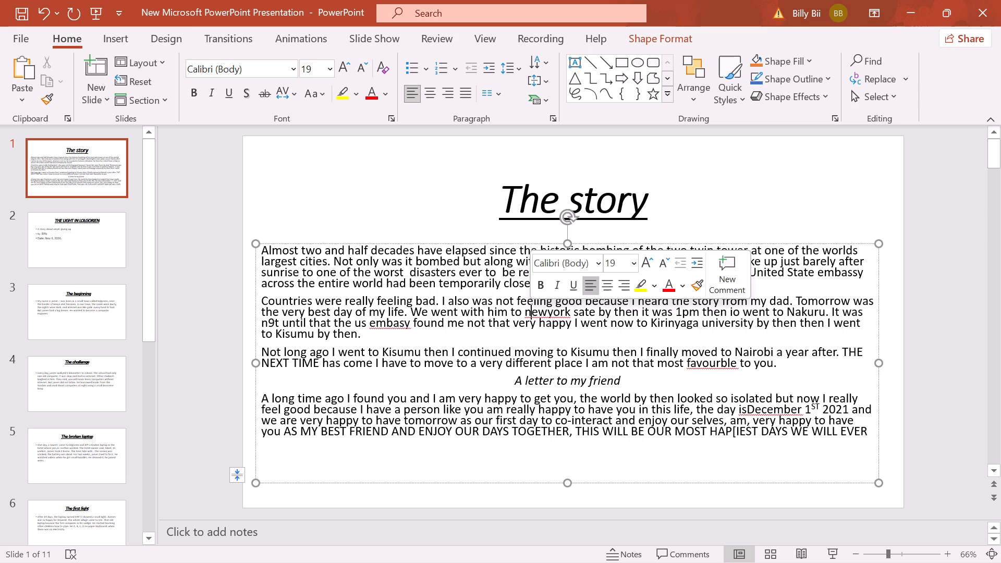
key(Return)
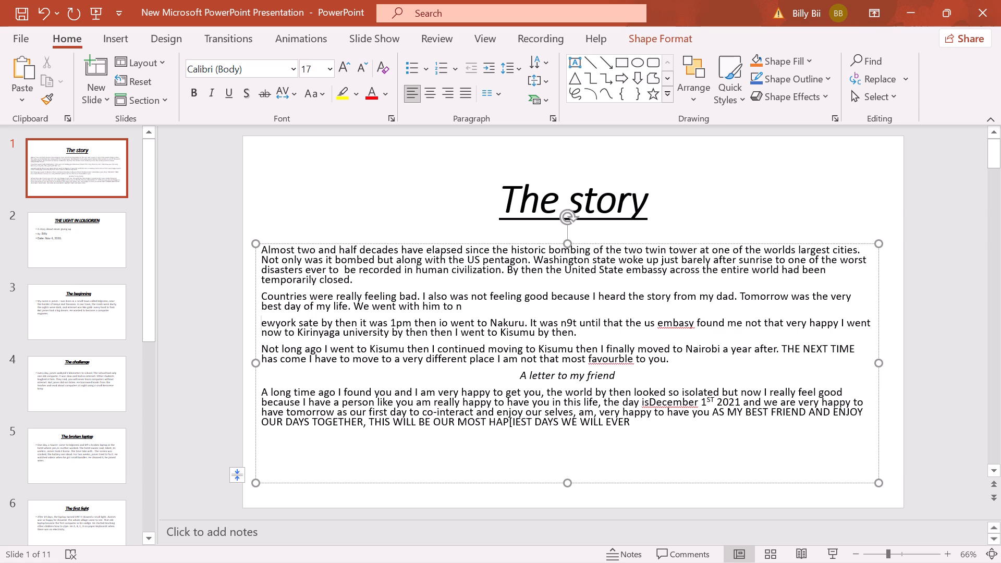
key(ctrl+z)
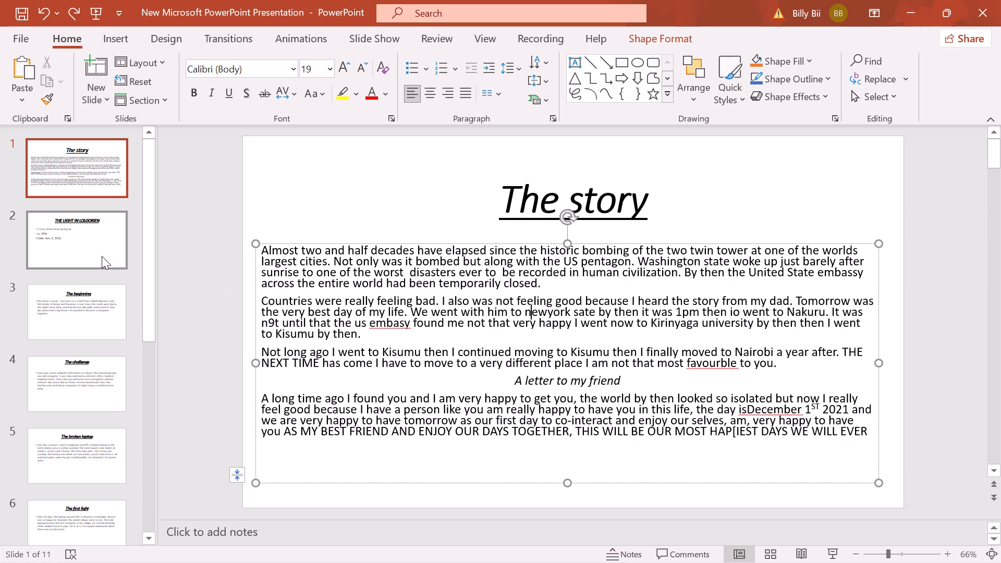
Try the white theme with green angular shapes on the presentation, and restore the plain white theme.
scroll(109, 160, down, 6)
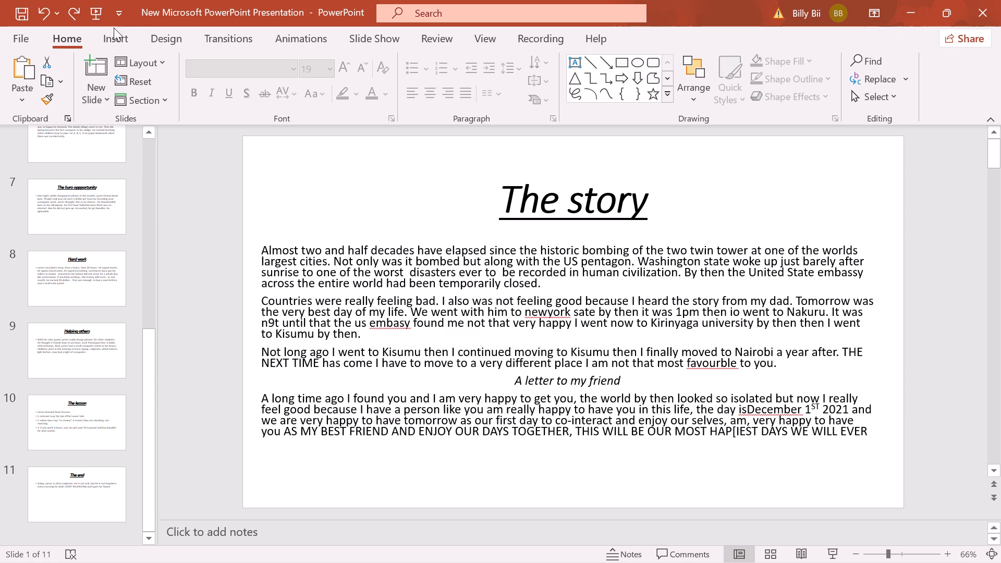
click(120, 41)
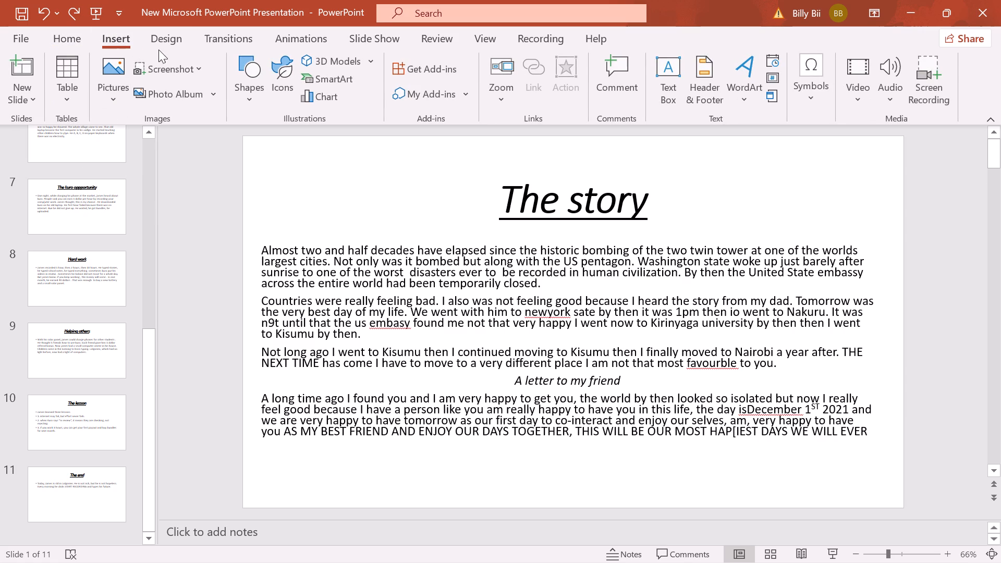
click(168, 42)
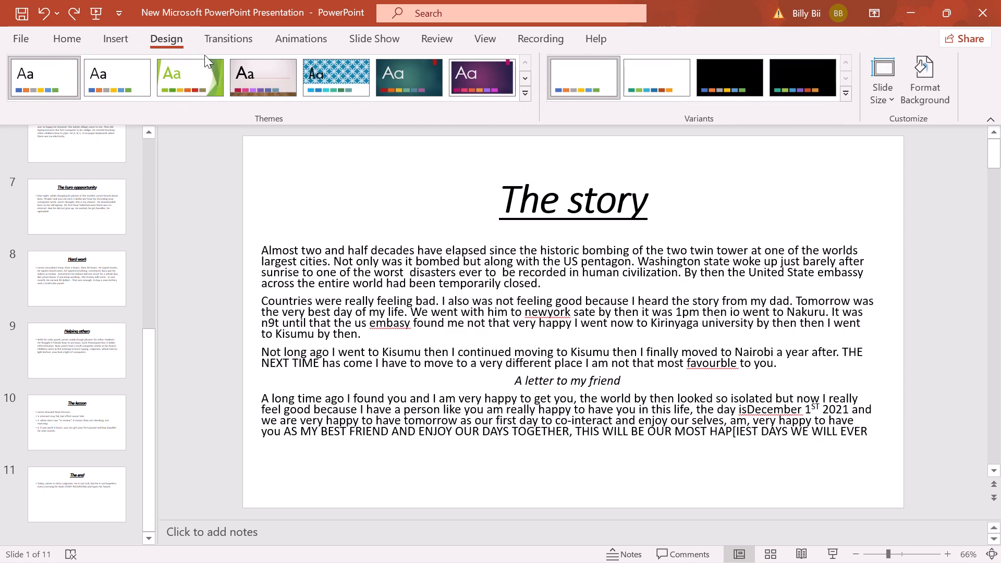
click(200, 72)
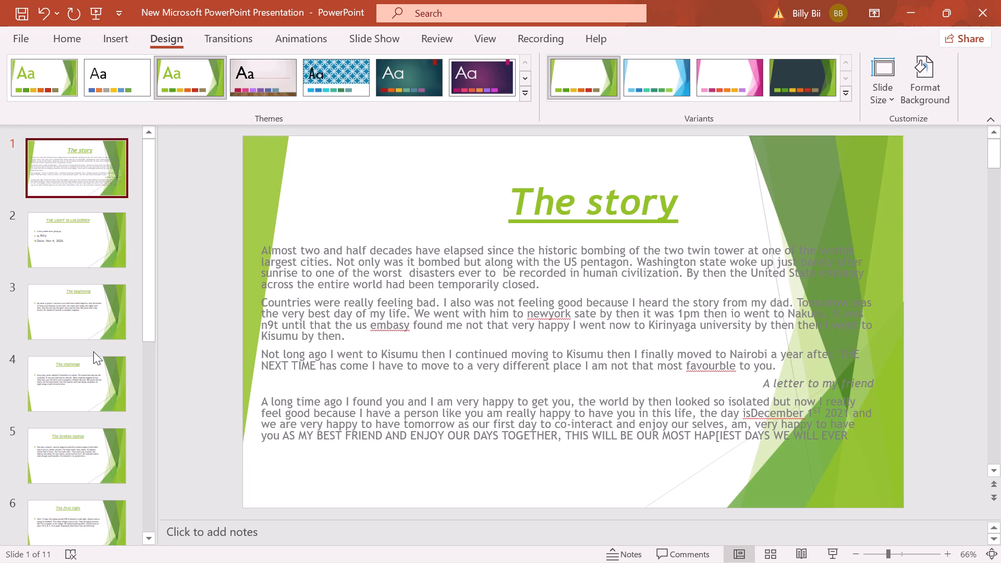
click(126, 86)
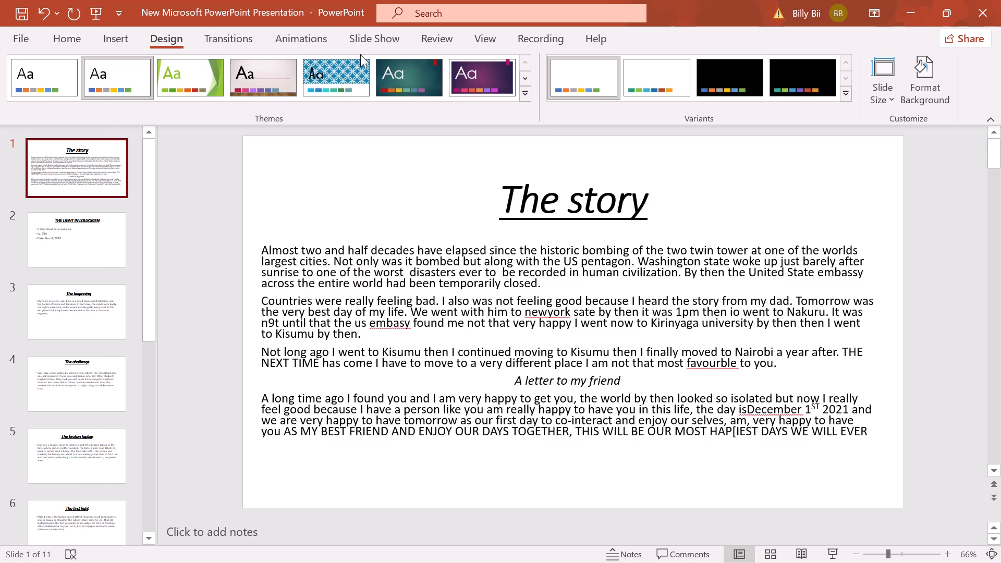
Apply the dark teal gradient theme with the red ribbon accent to the presentation and check it on all the slides.
click(425, 65)
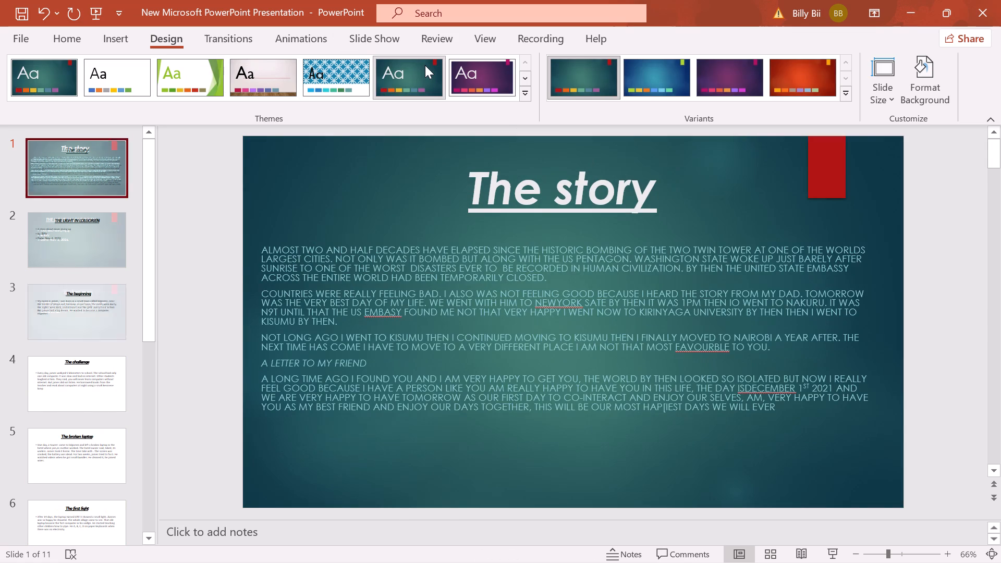
scroll(98, 365, down, 3)
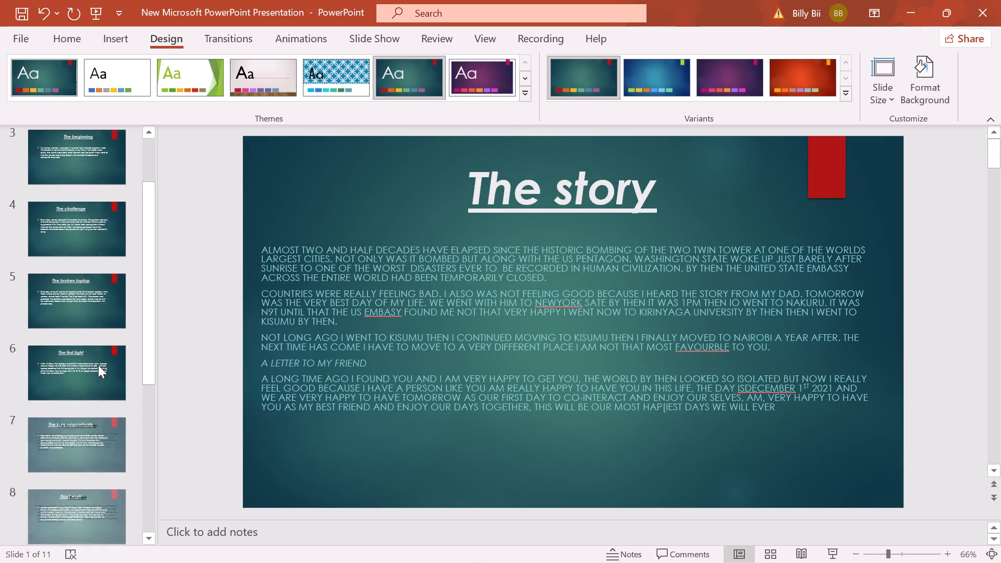
scroll(98, 365, down, 4)
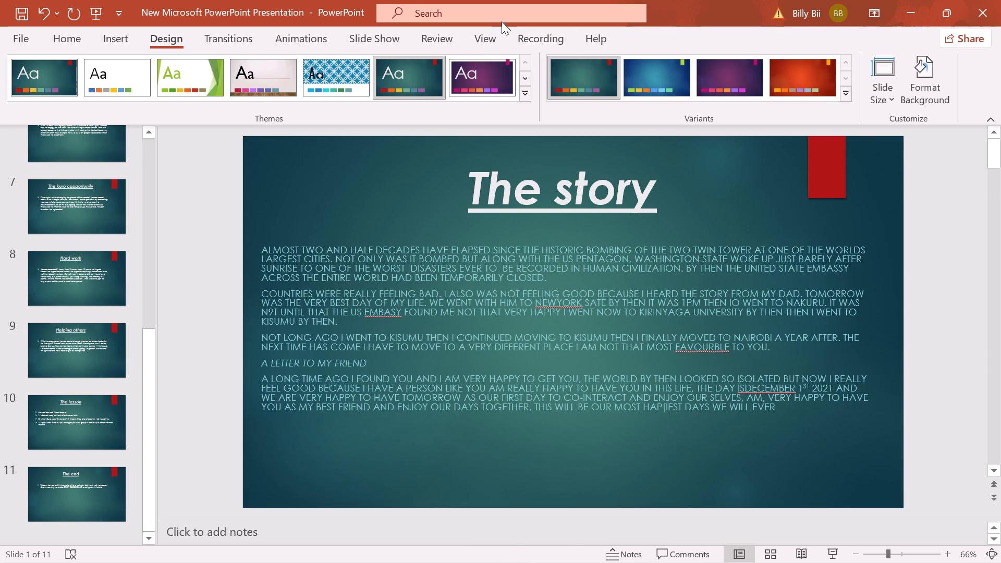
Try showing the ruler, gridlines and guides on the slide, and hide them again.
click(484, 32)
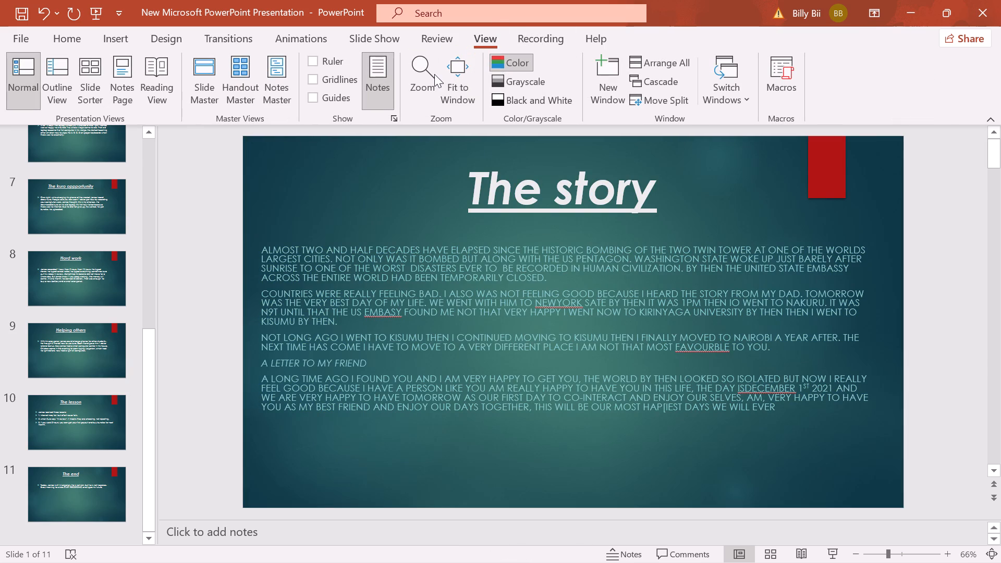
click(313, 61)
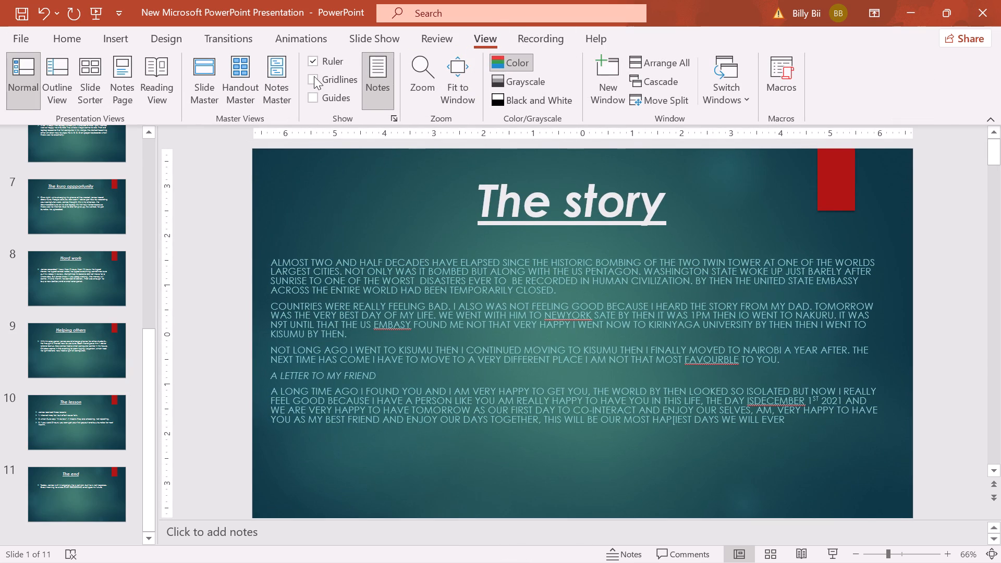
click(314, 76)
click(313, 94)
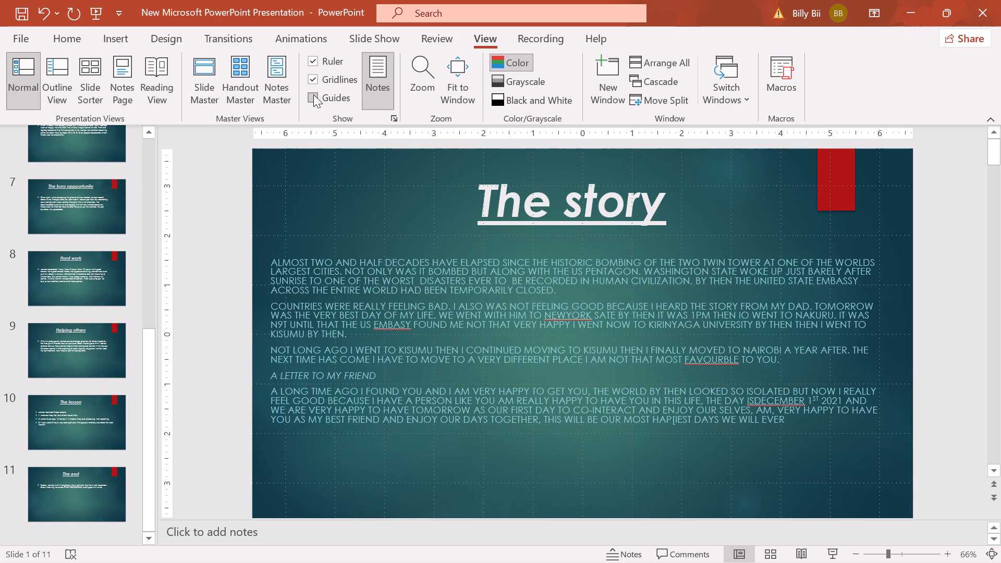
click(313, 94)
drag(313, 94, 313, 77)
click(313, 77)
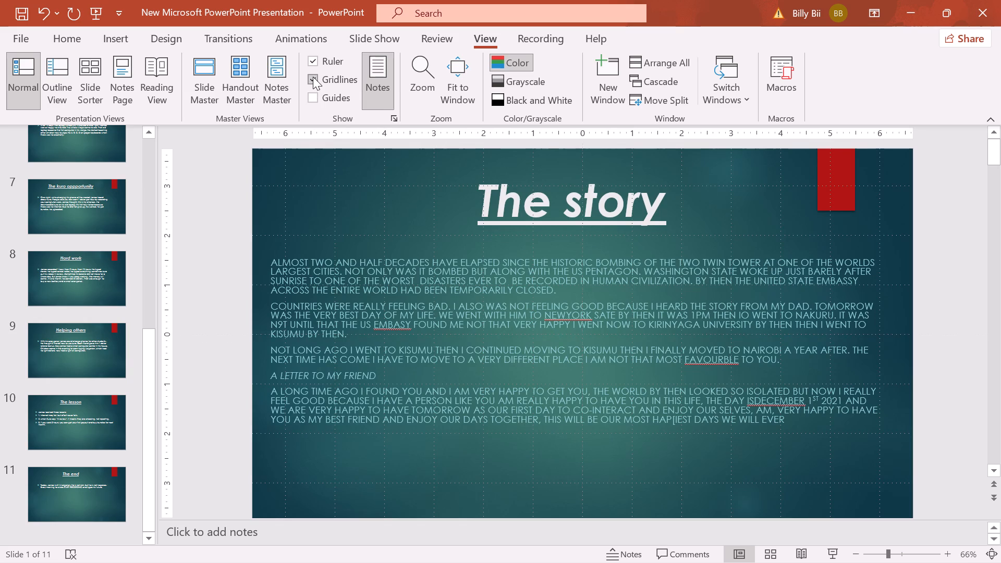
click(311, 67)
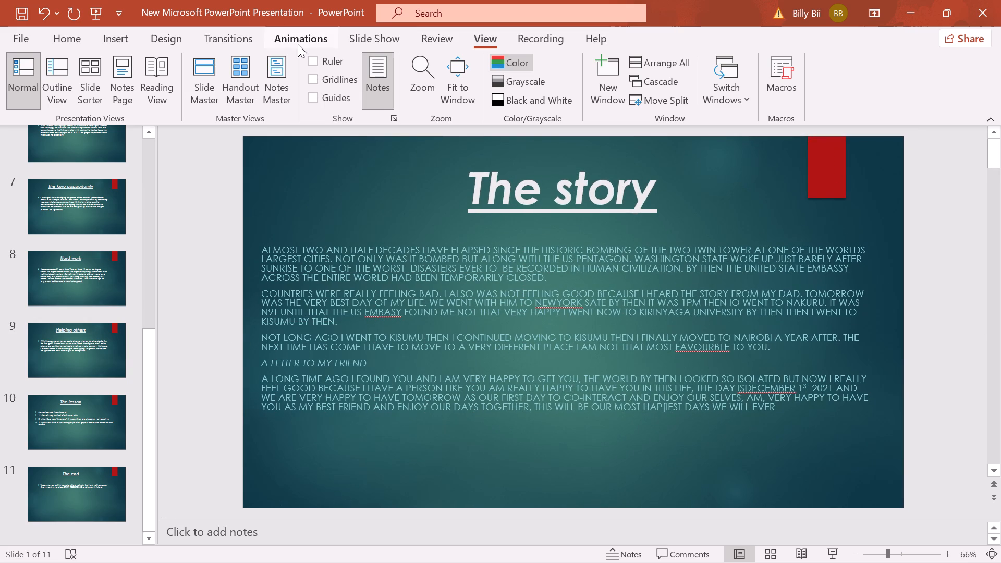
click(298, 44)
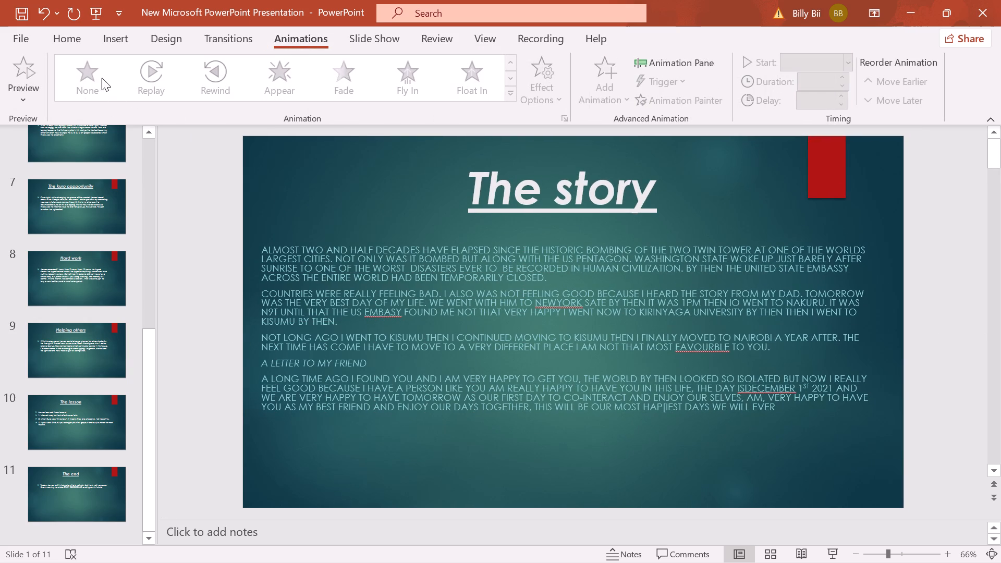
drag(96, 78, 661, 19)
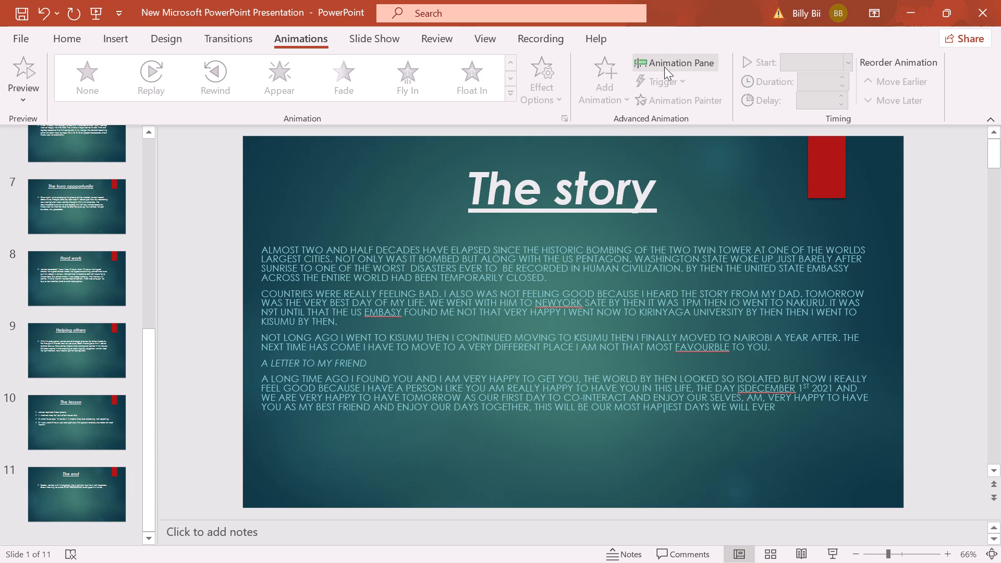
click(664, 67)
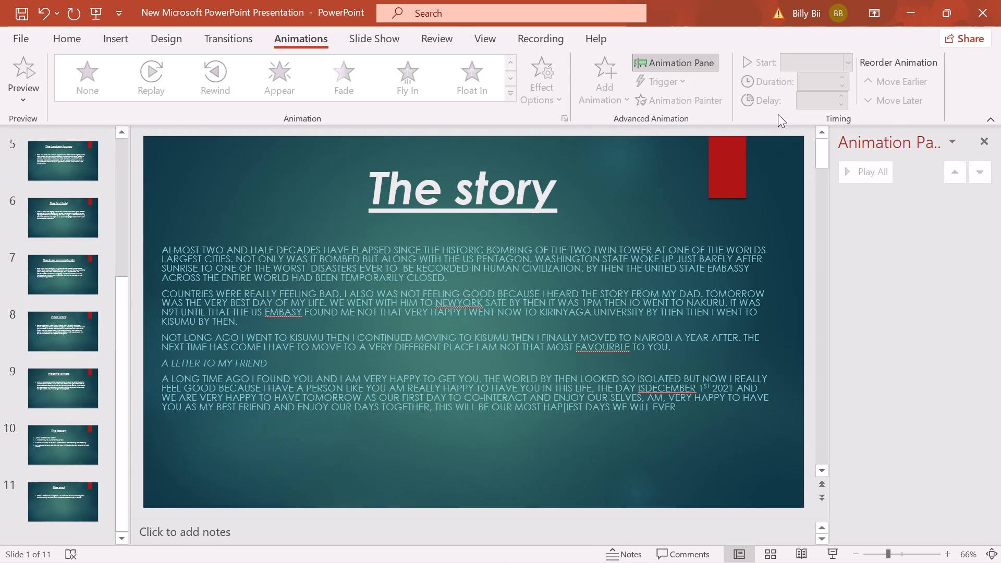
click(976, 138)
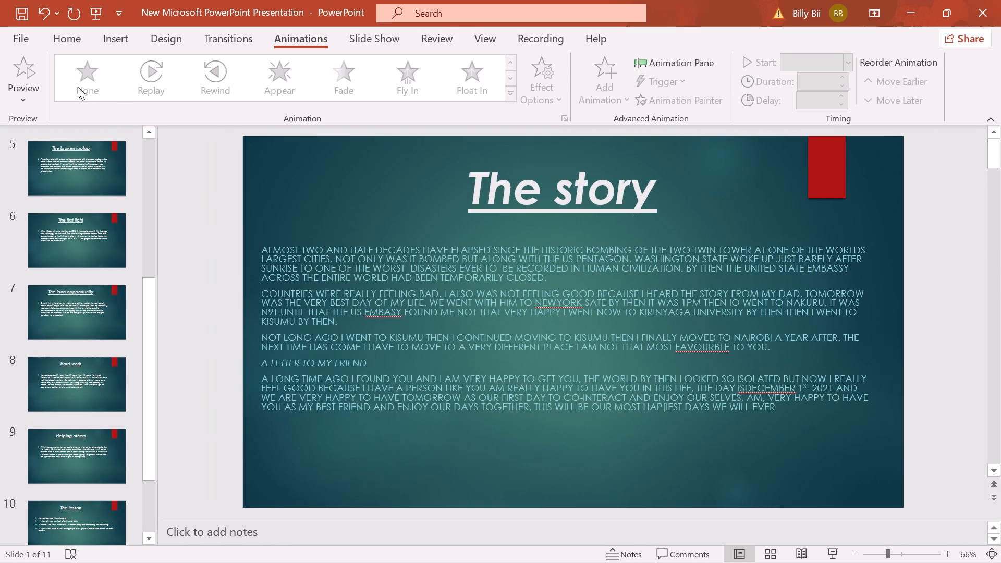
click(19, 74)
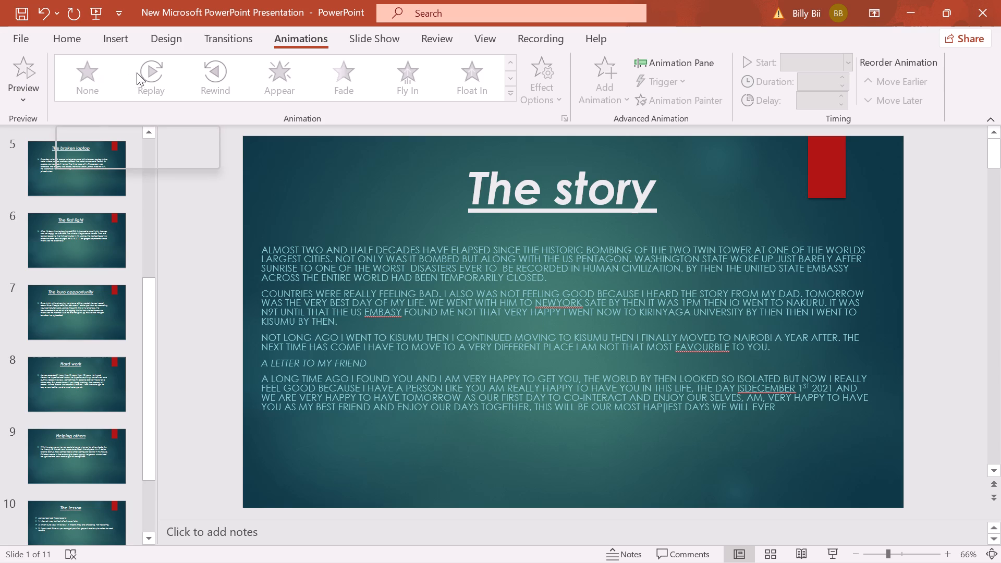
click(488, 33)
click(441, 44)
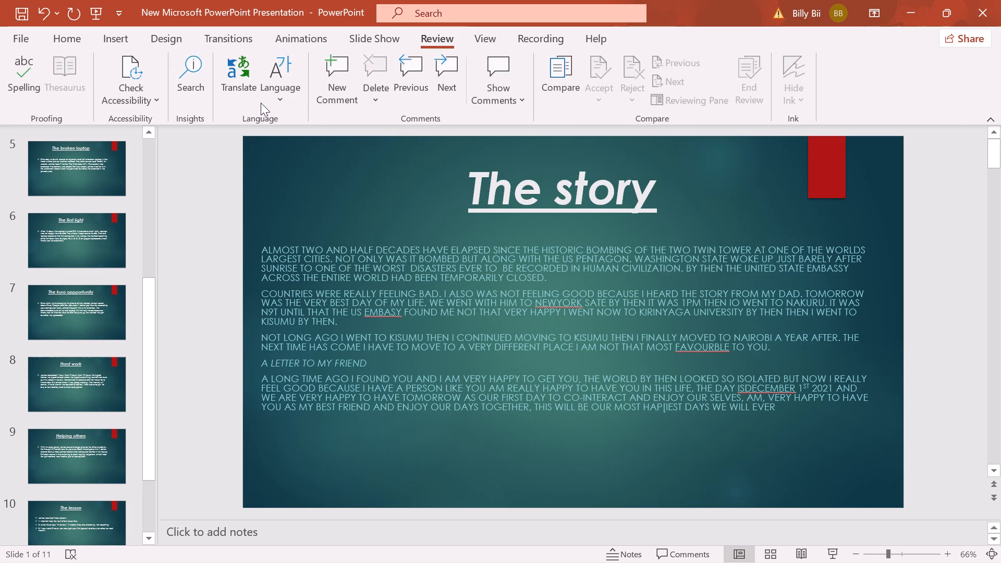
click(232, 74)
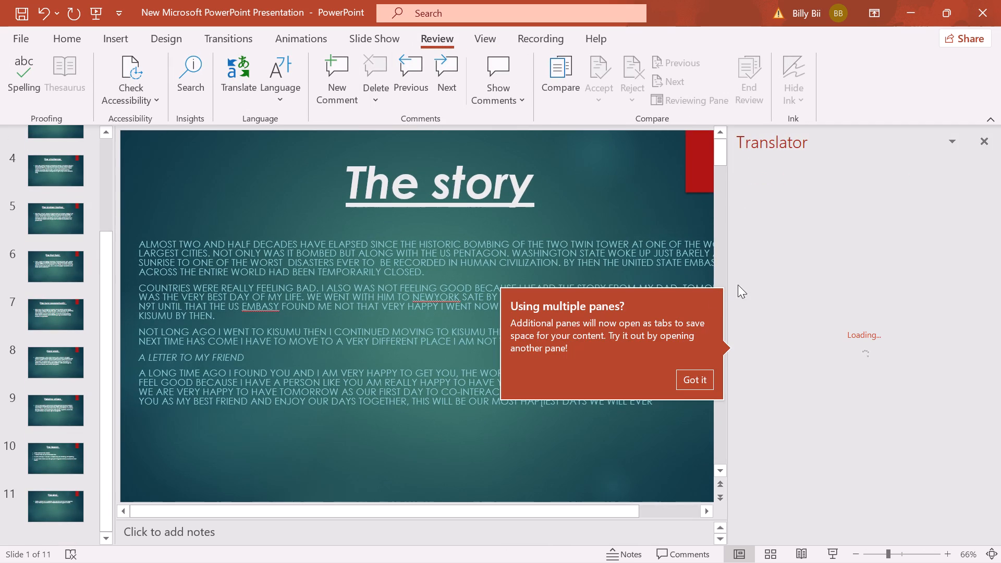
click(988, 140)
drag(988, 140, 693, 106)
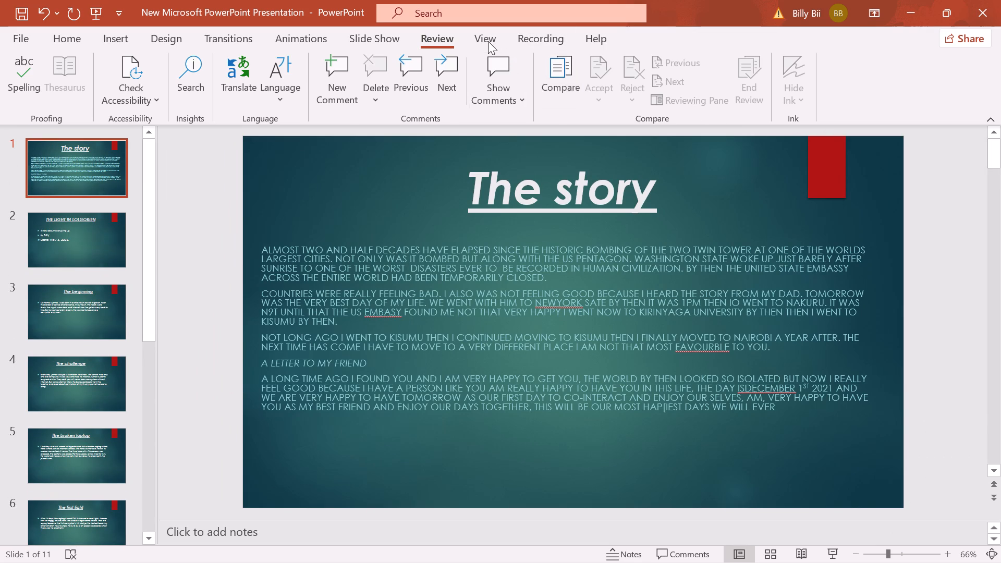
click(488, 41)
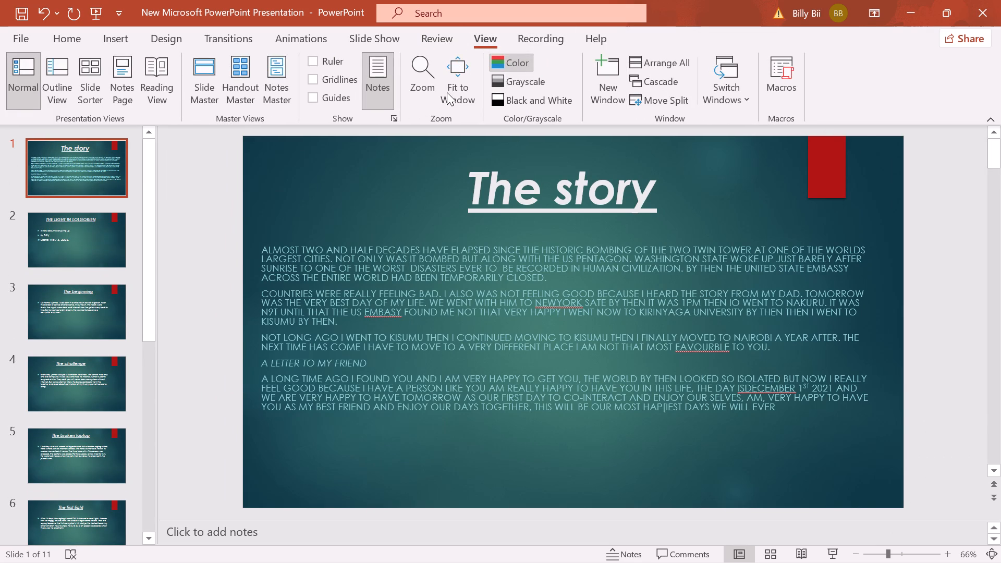
Draw a straight horizontal line about 10.8 inches long beneath the body text on slide 1.
click(68, 42)
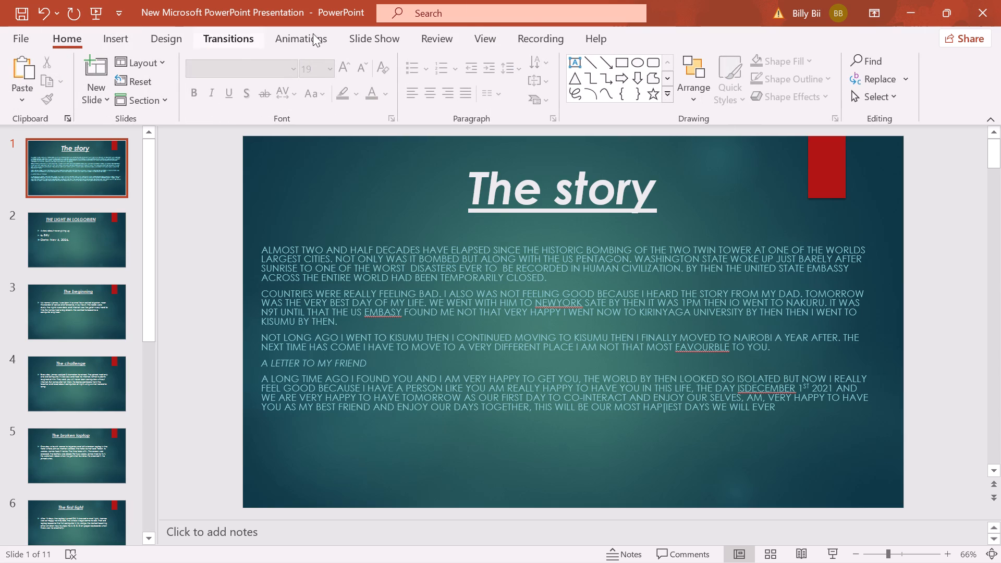
click(620, 58)
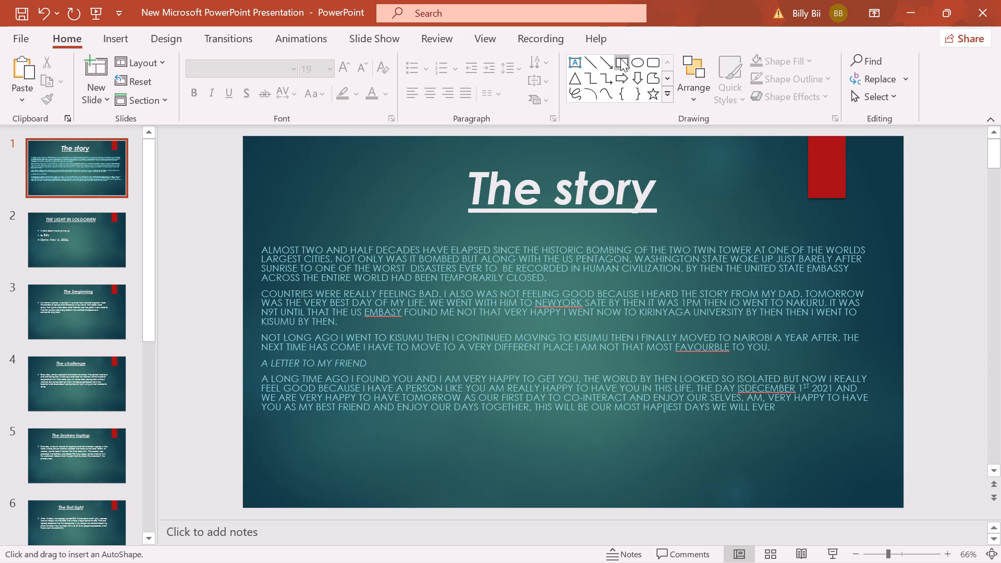
click(600, 66)
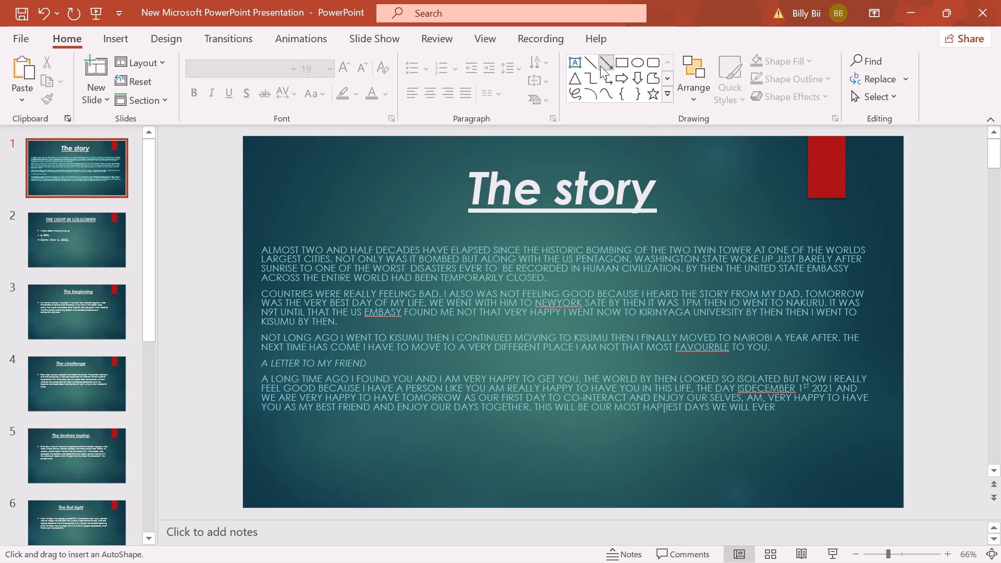
click(594, 66)
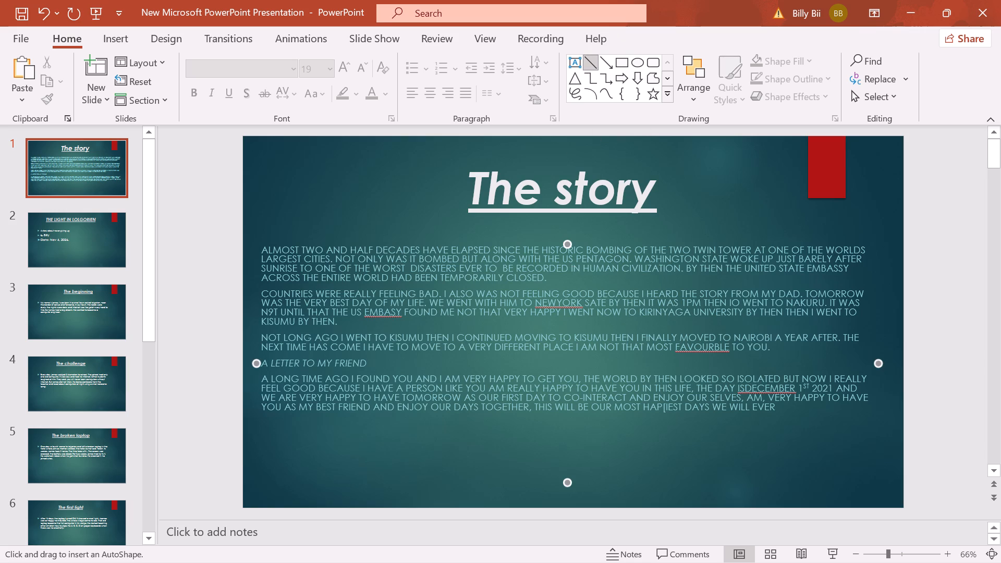
right_drag(278, 439, 711, 444)
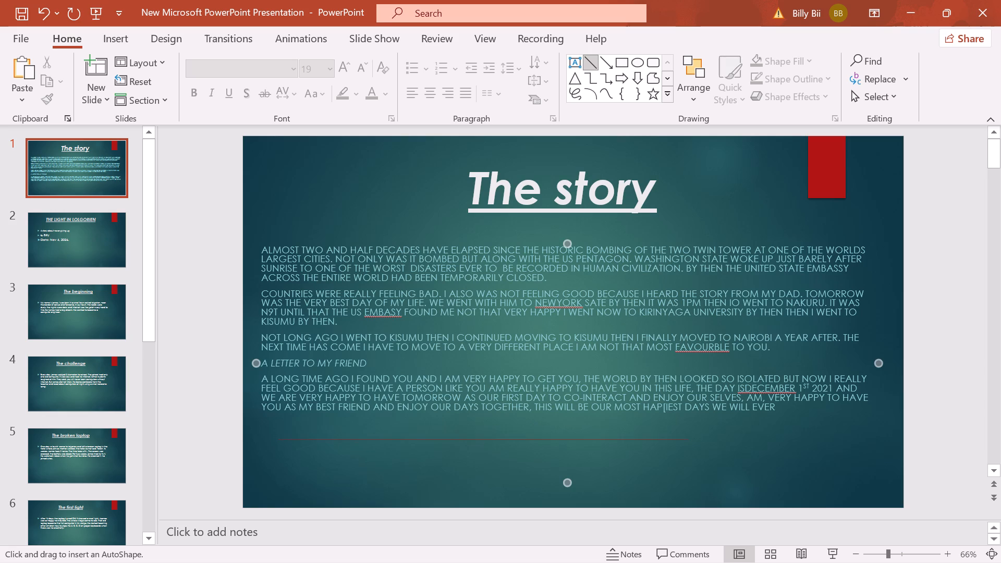
right_drag(711, 444, 882, 438)
right_drag(882, 438, 814, 442)
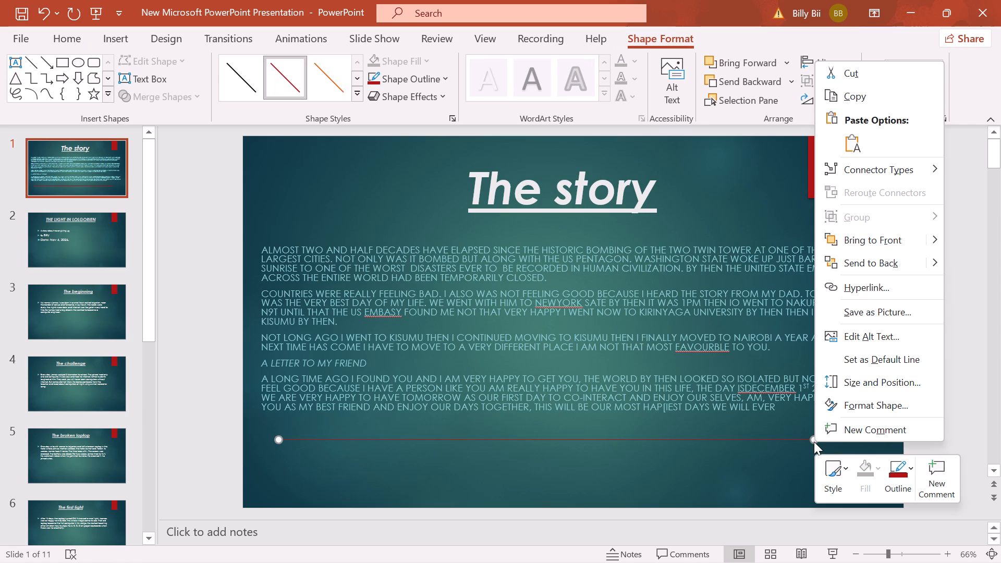
right_click(765, 437)
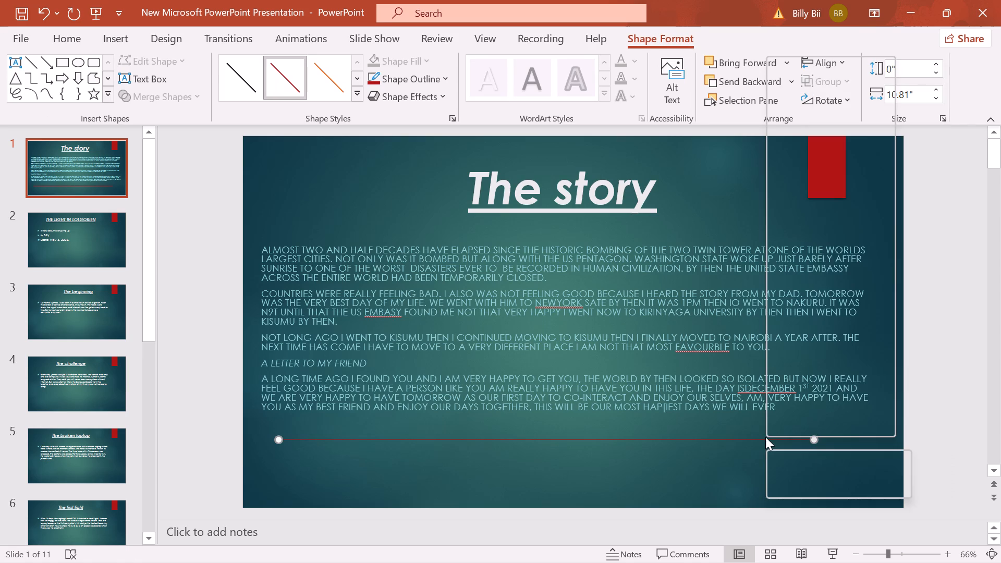
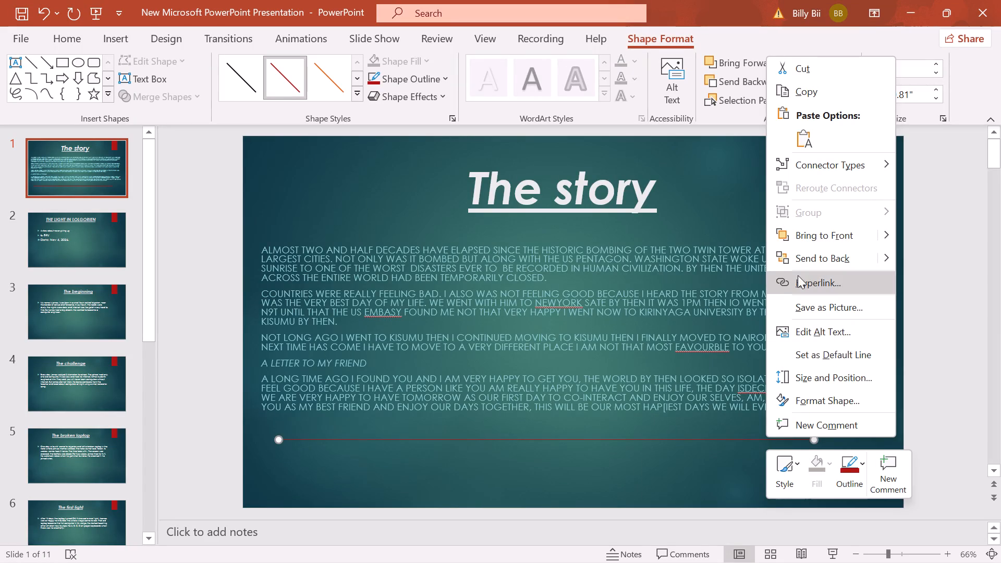
Lengthen the horizontal line beneath the body text on slide 1 to about 11.4 inches, keeping it level.
click(634, 413)
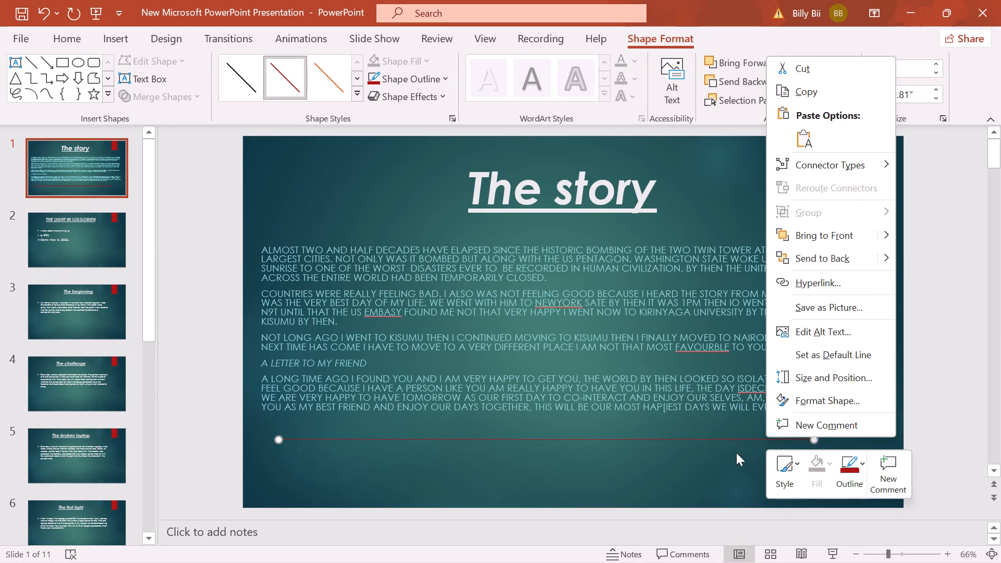
click(815, 441)
right_drag(815, 441, 838, 441)
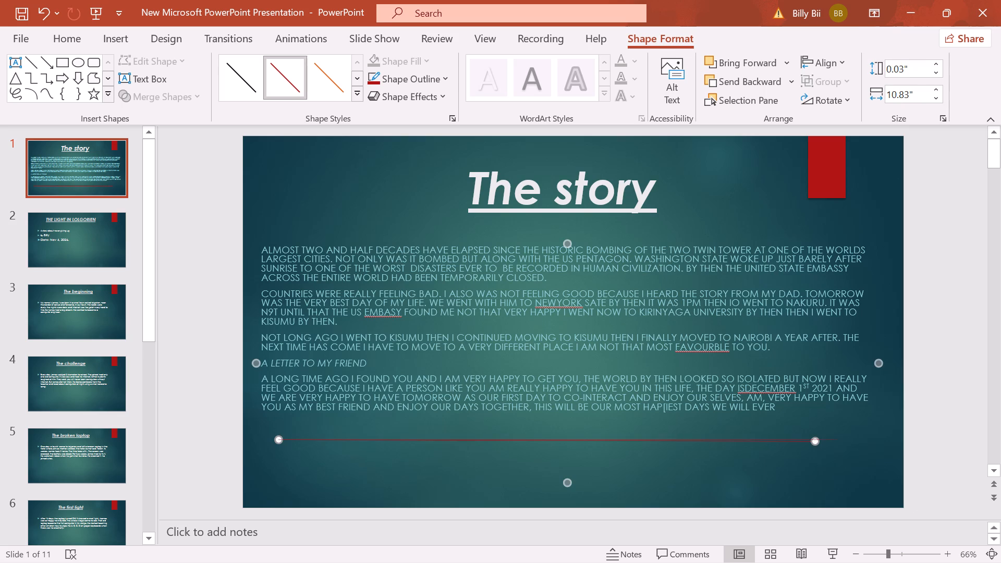
right_drag(838, 441, 845, 441)
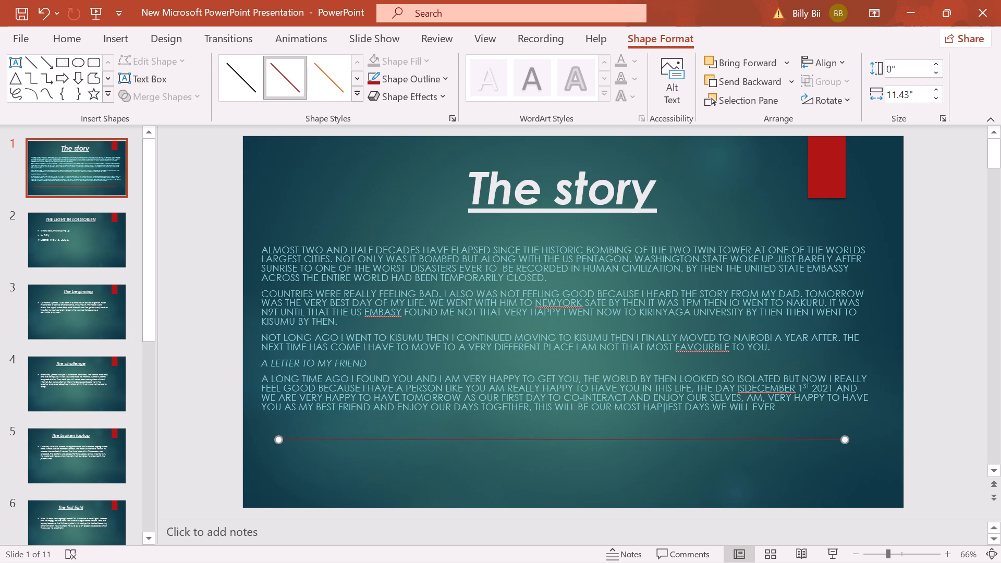
click(565, 289)
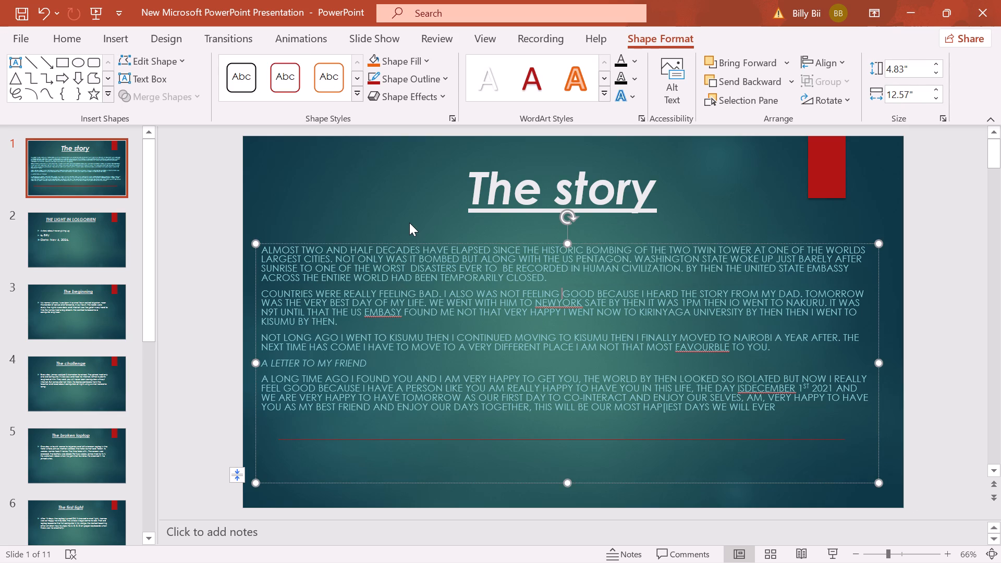
click(409, 223)
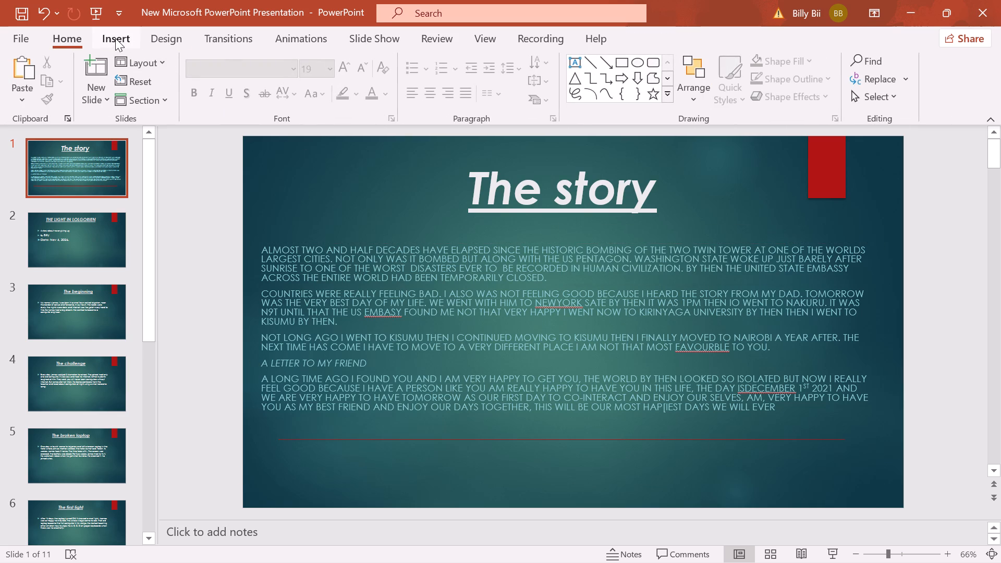
Play the slide show from slide 1, go through all the slides to the end, and exit it.
click(115, 38)
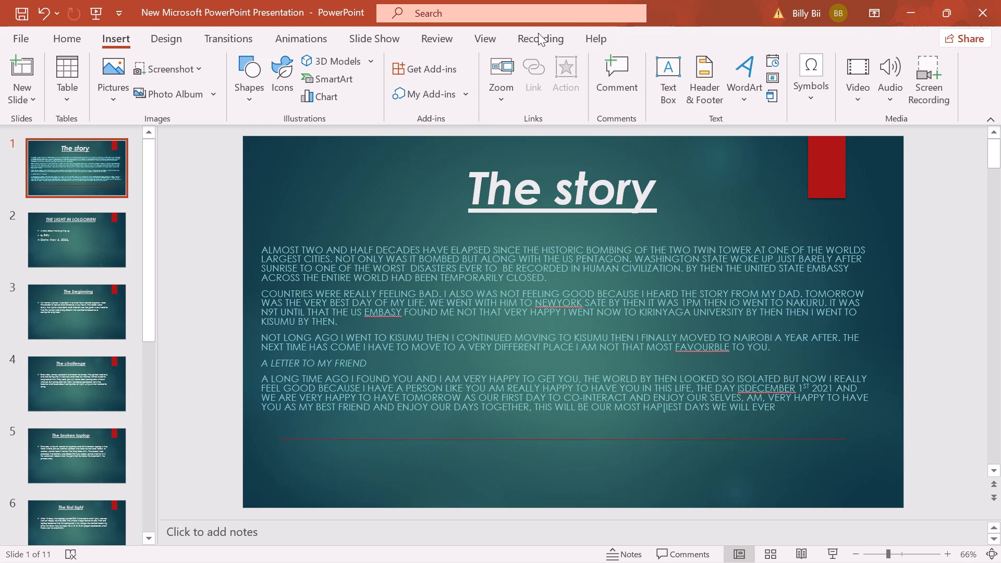
click(435, 34)
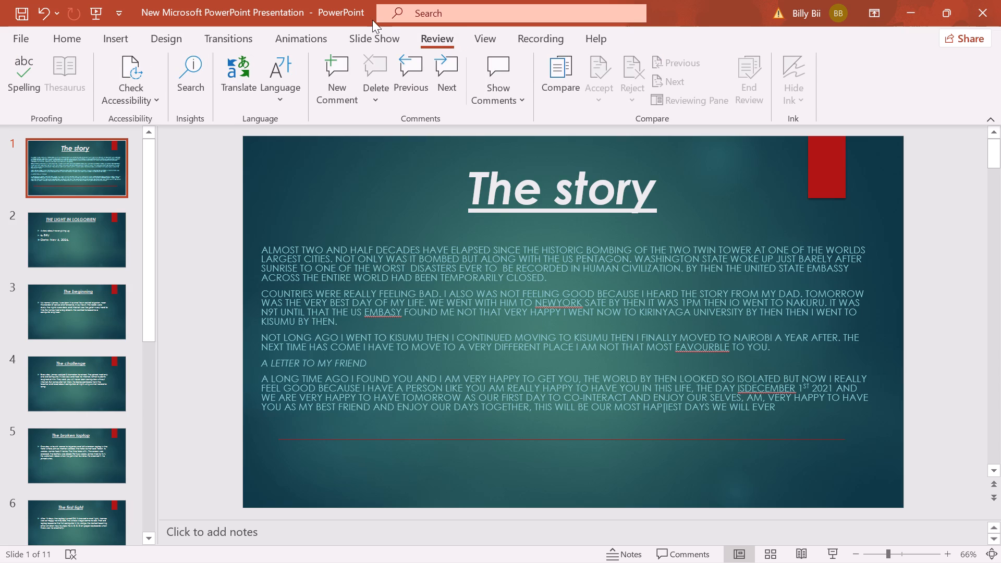
click(372, 36)
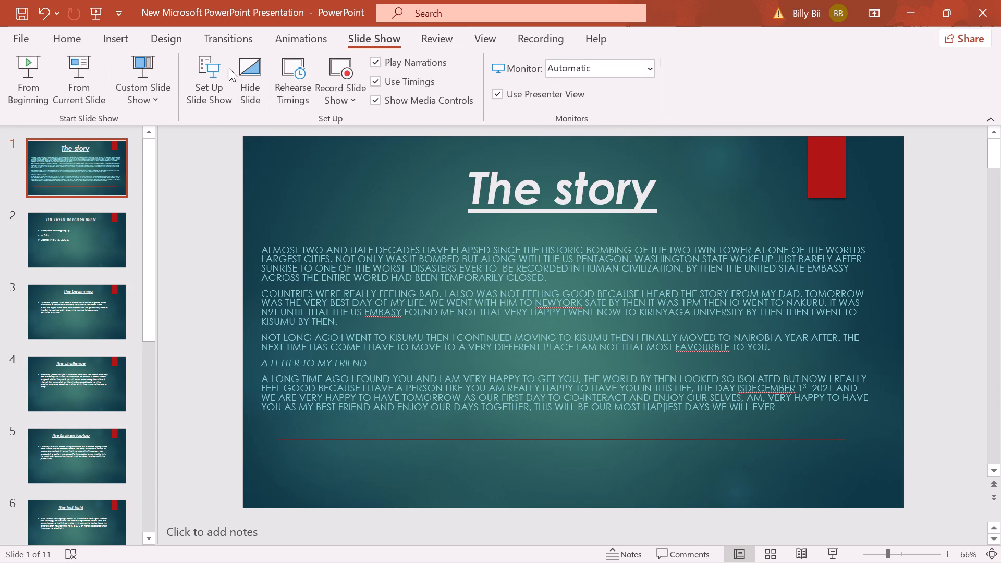
click(73, 97)
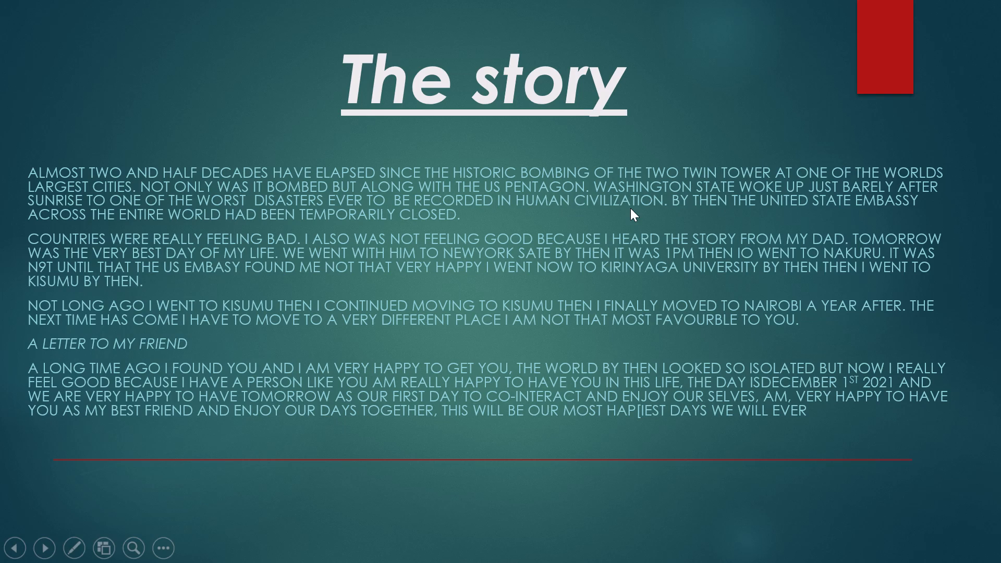
right_click(742, 271)
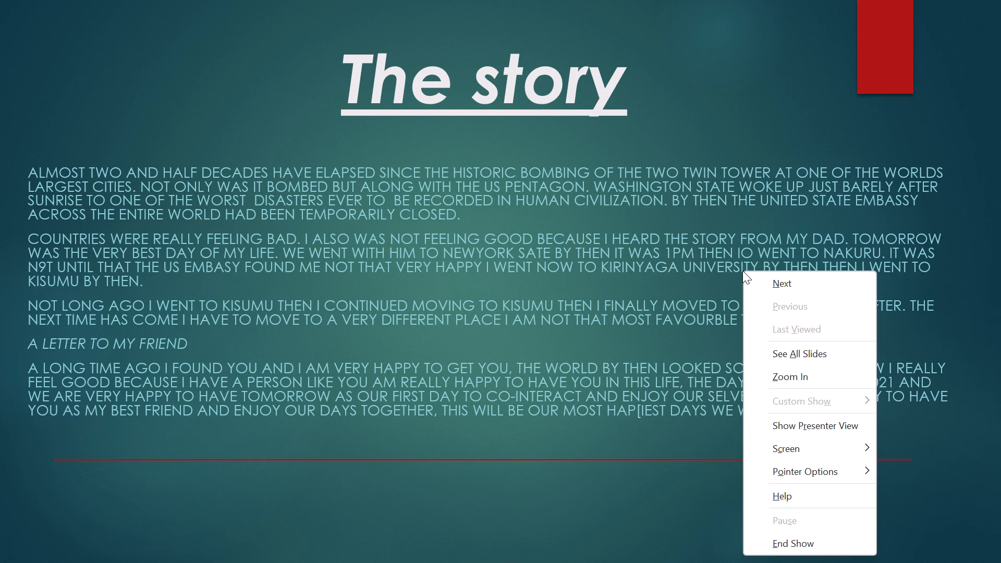
click(686, 260)
click(686, 260)
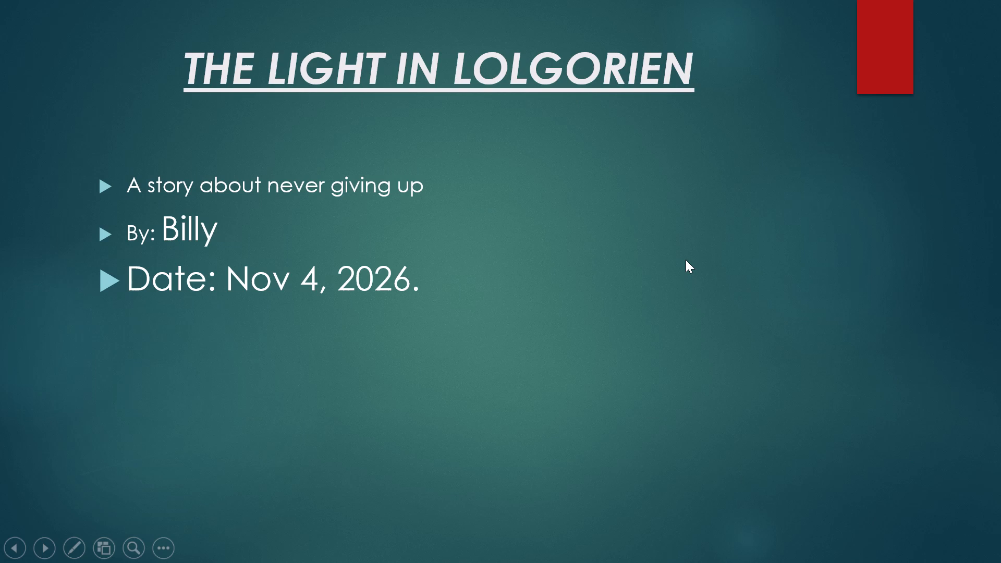
click(700, 245)
click(740, 253)
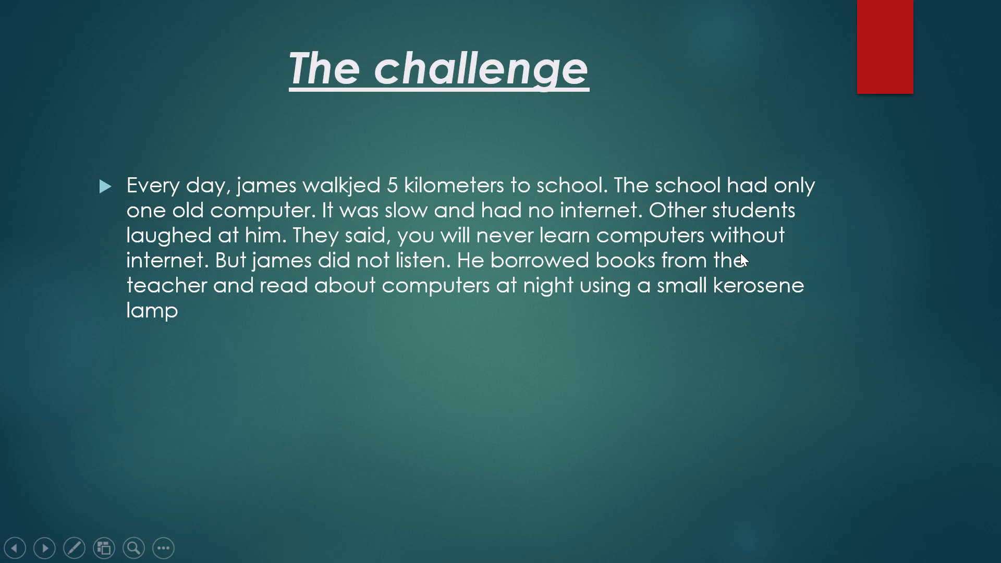
triple_click(740, 253)
triple_click(740, 253)
drag(740, 253, 811, 93)
double_click(811, 93)
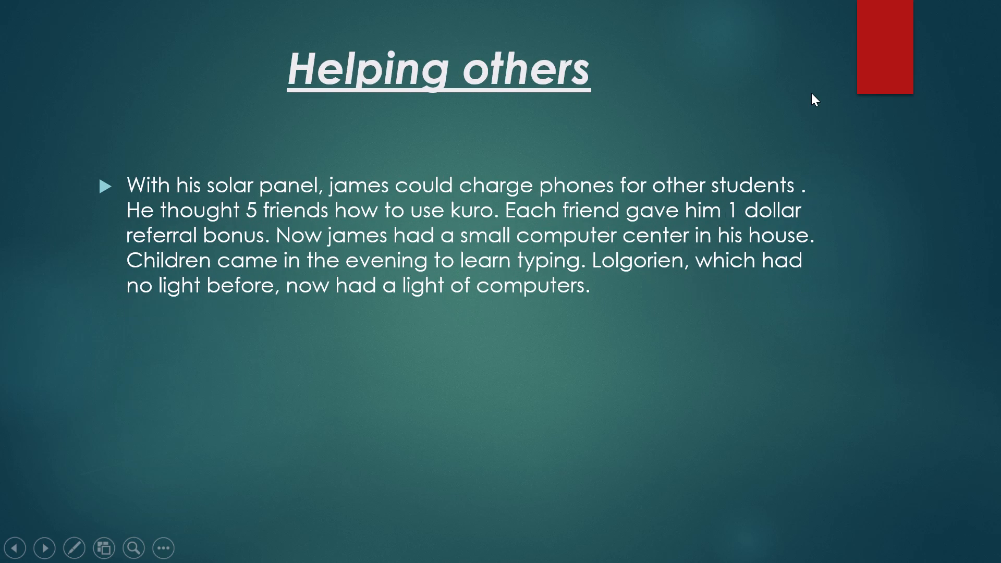
double_click(811, 93)
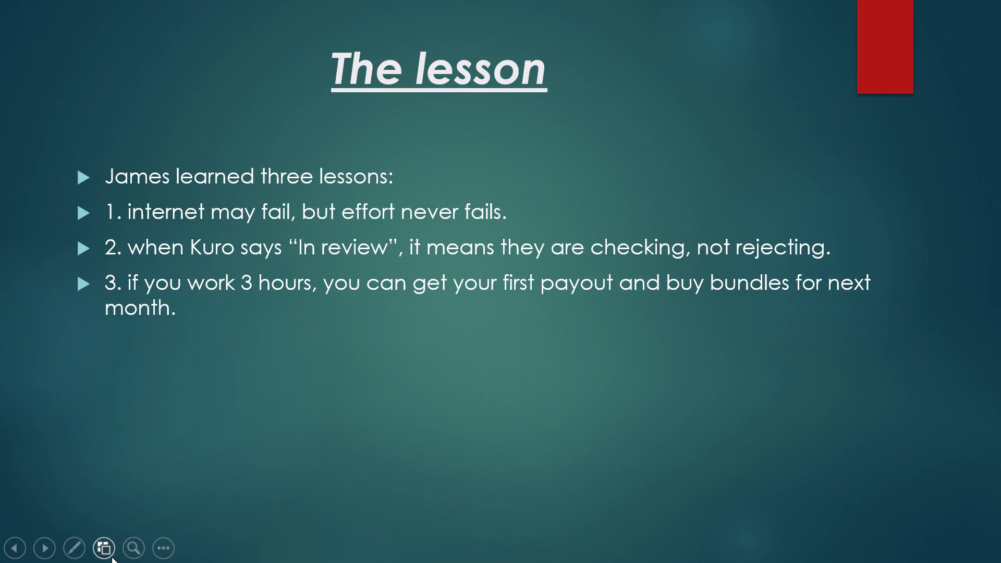
click(83, 558)
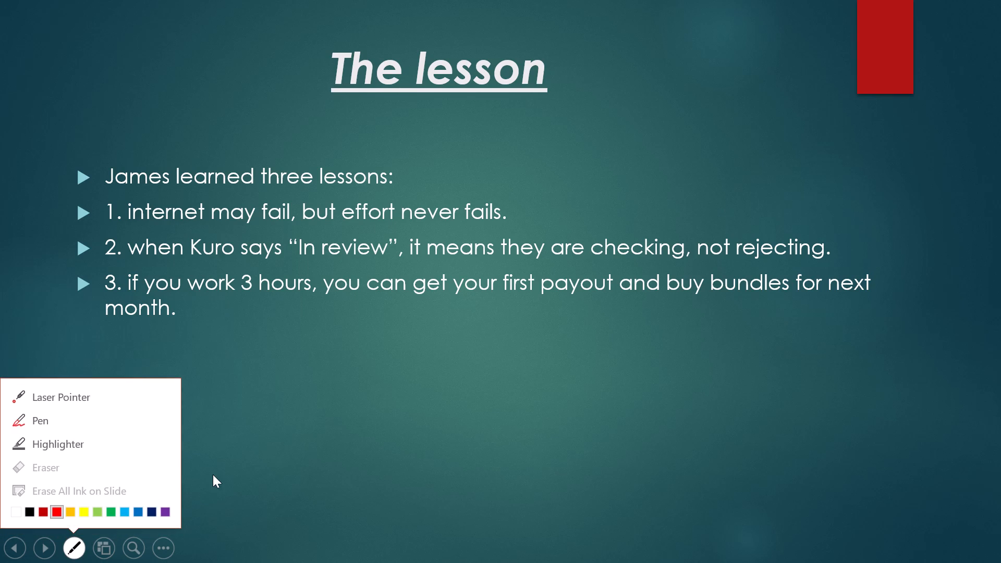
click(229, 413)
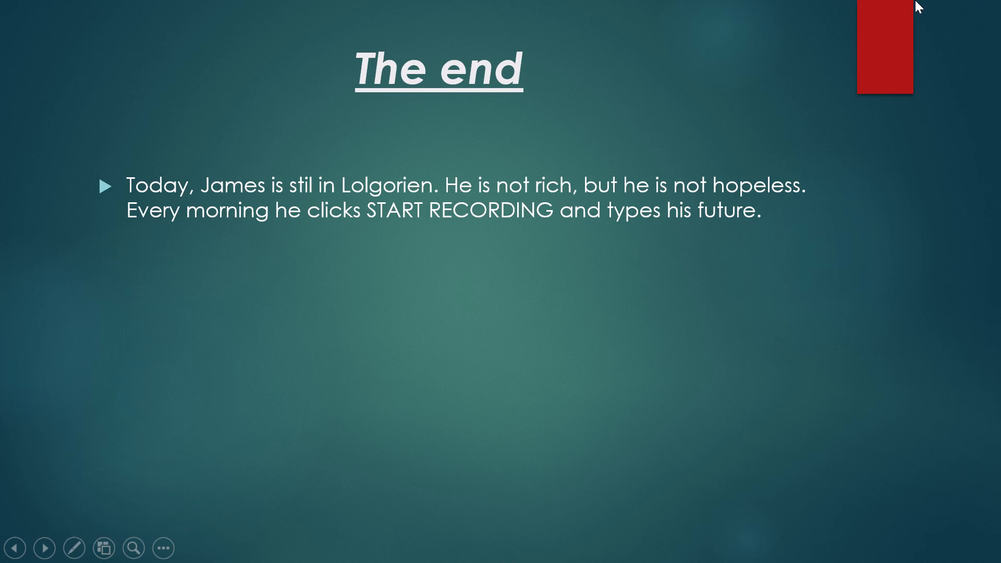
double_click(915, 0)
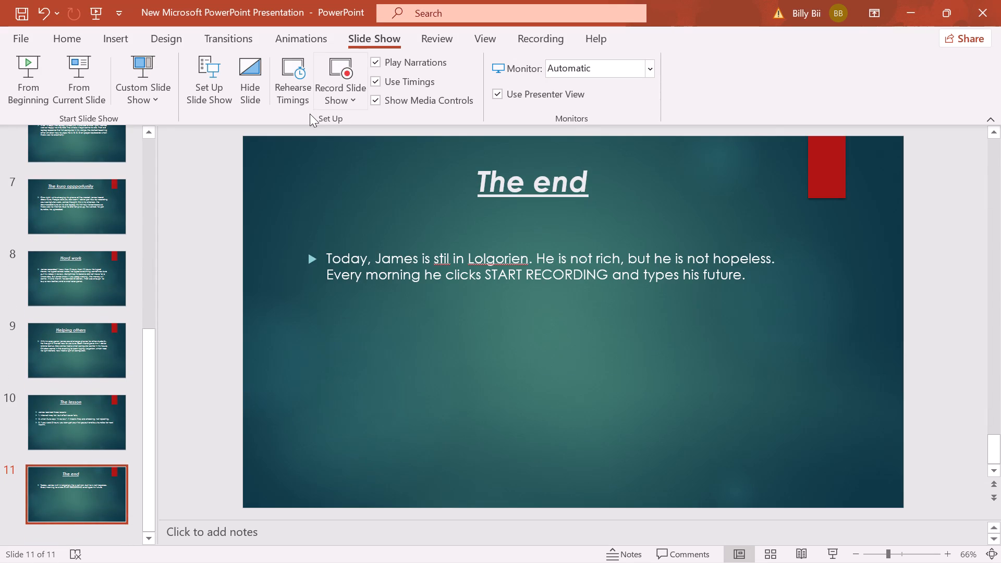
Replay the slide show from the beginning through to the last slide, and exit it.
click(35, 79)
double_click(921, 0)
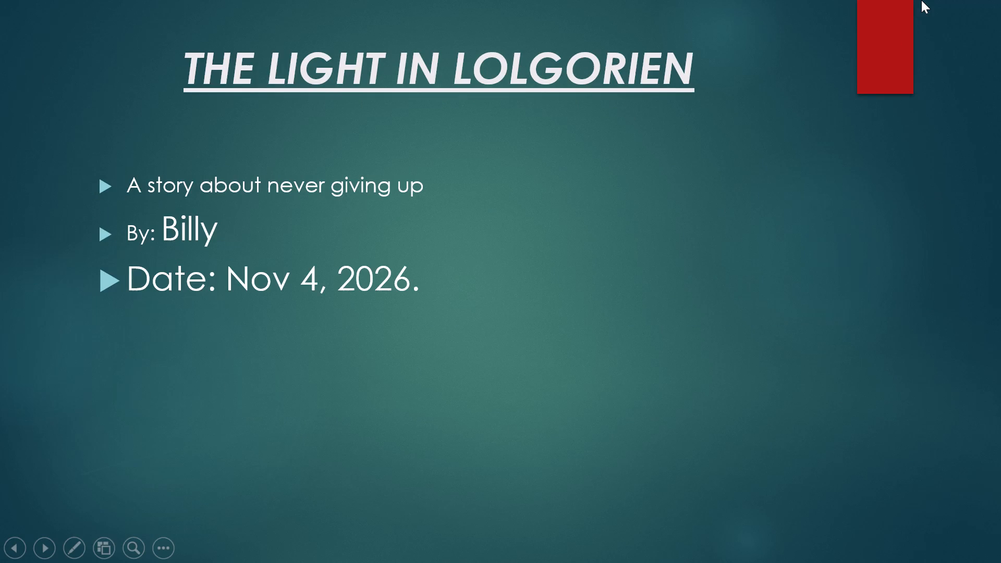
triple_click(921, 0)
triple_click(921, 0)
triple_click(921, 0)
triple_click(921, 0)
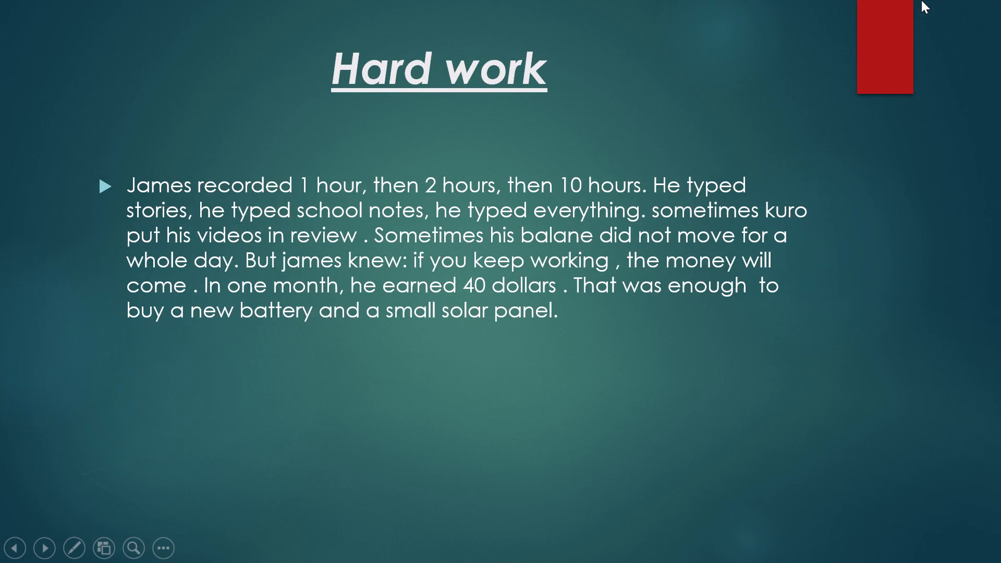
triple_click(921, 0)
double_click(921, 0)
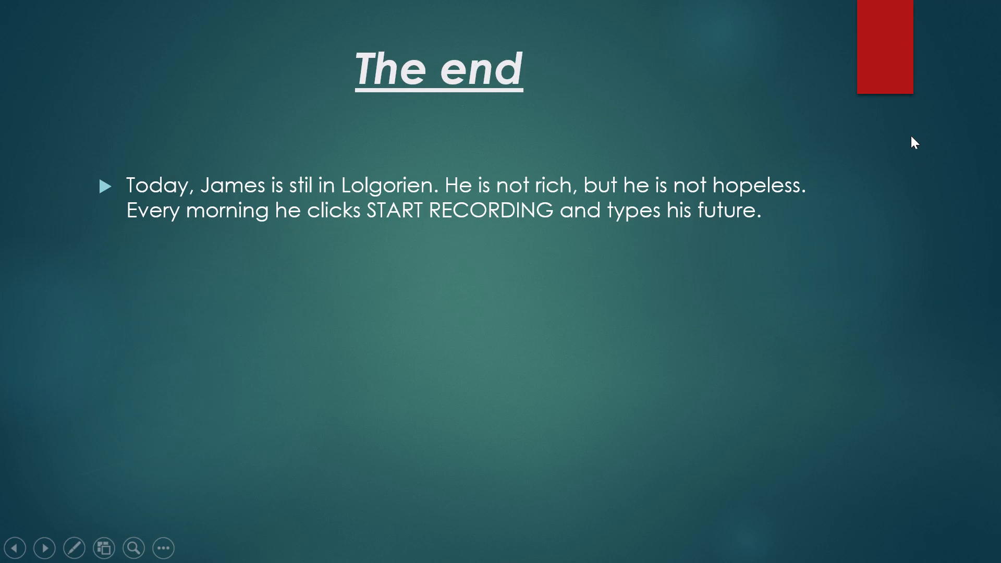
double_click(920, 151)
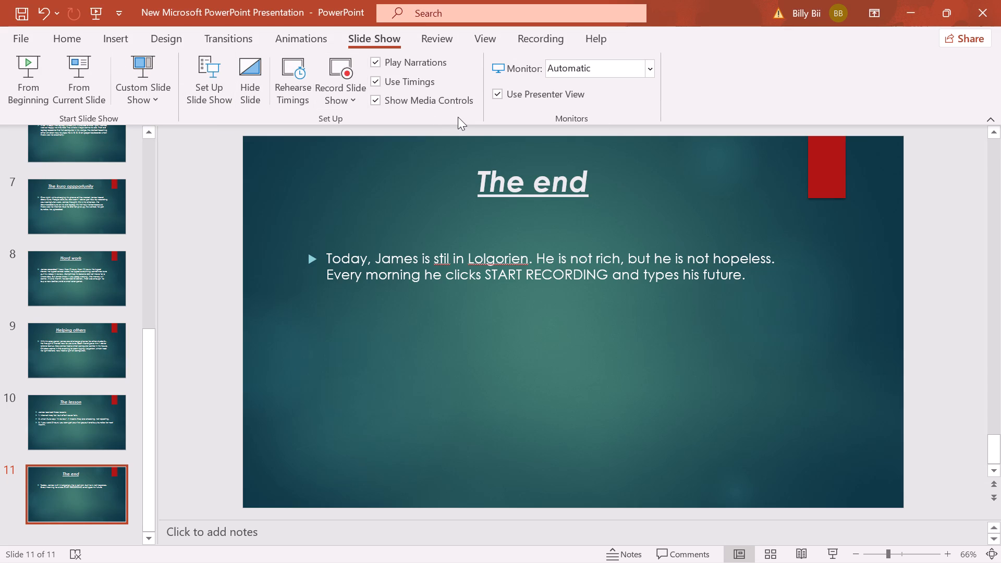
Start a spelling check on the last slide, "The end".
drag(109, 63, 56, 66)
drag(56, 66, 177, 36)
click(177, 36)
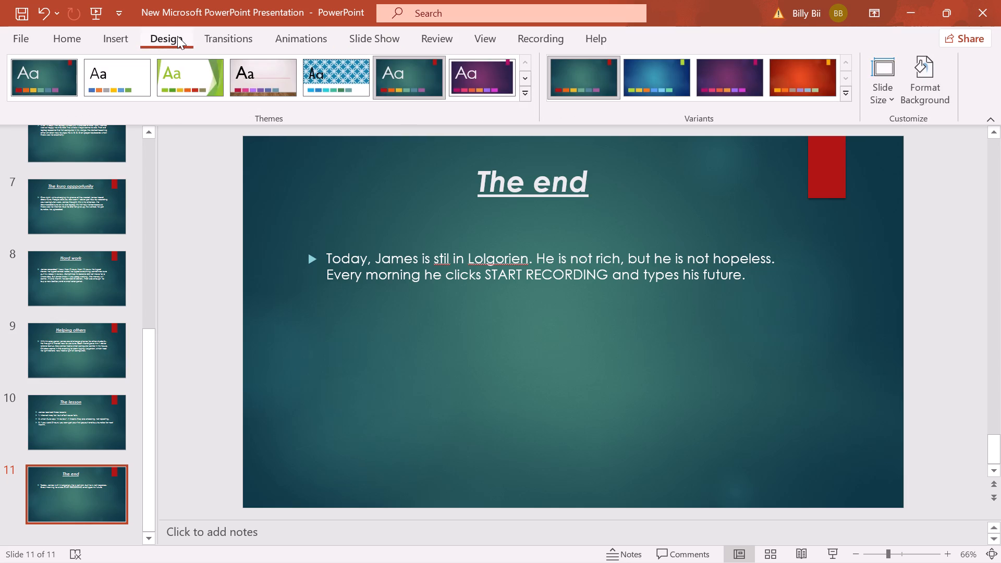
click(317, 35)
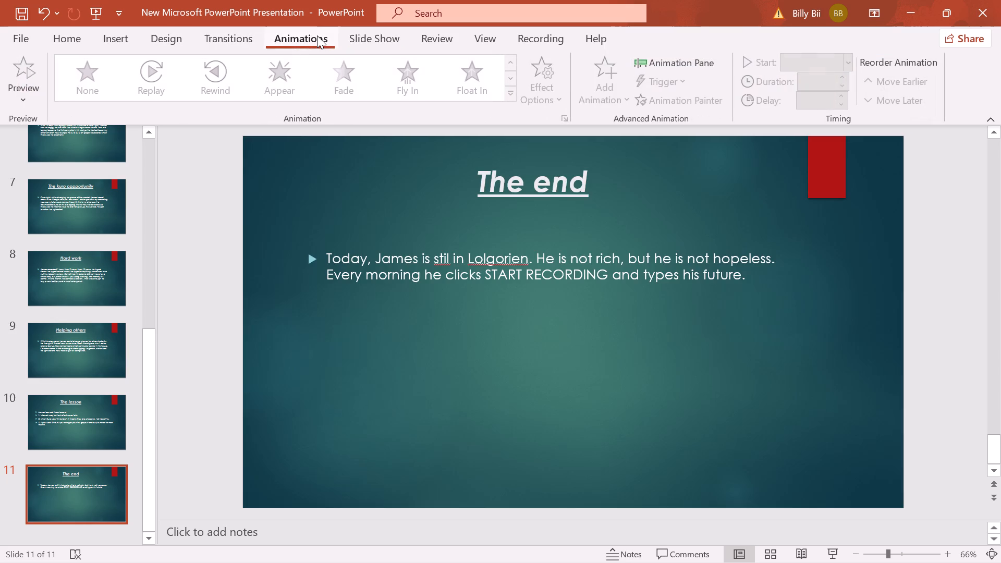
click(438, 43)
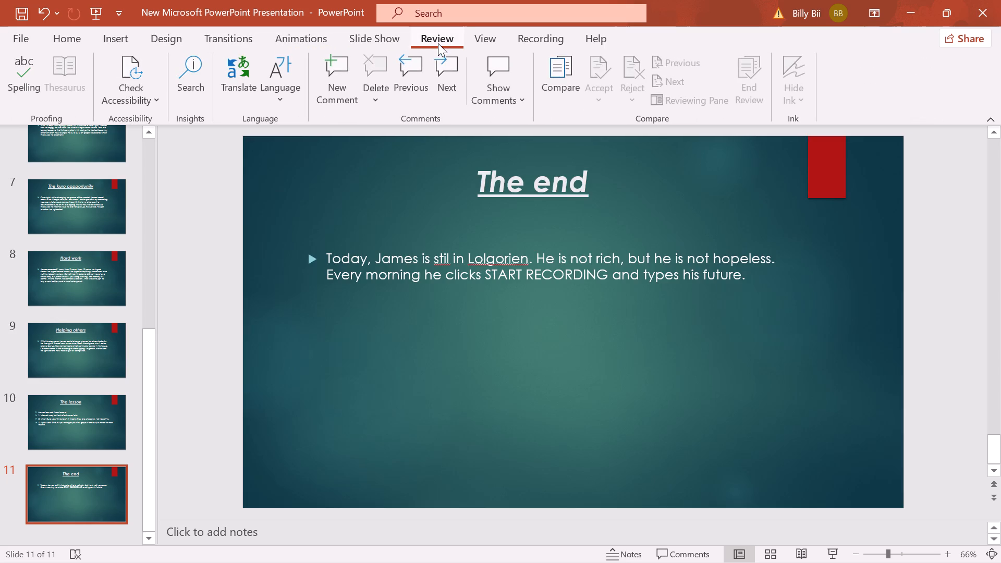
click(31, 67)
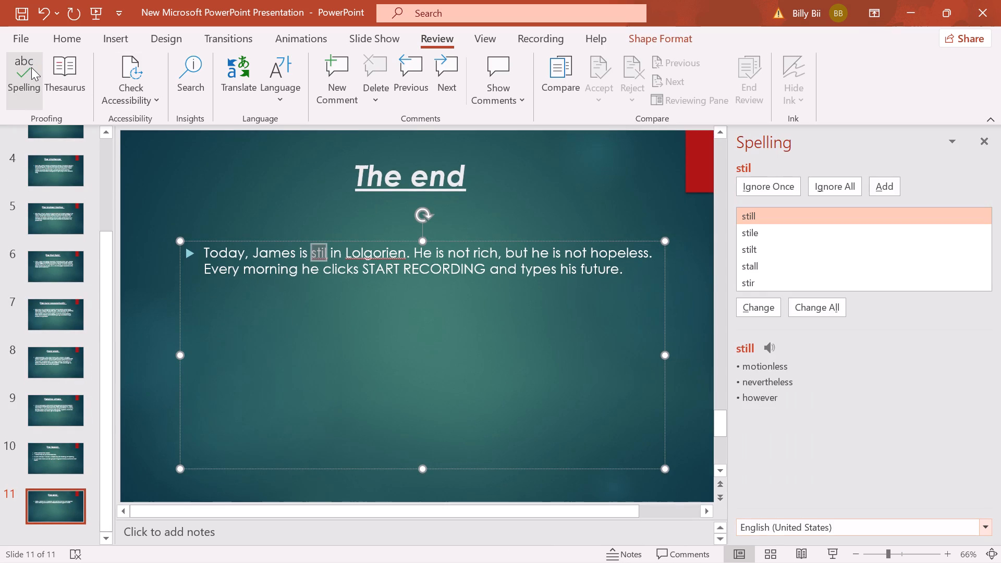
click(31, 67)
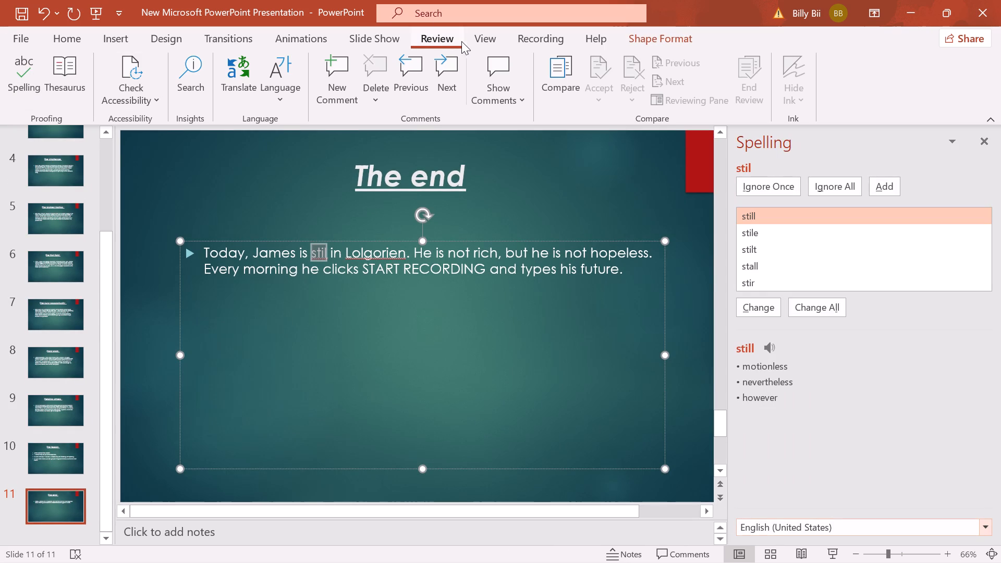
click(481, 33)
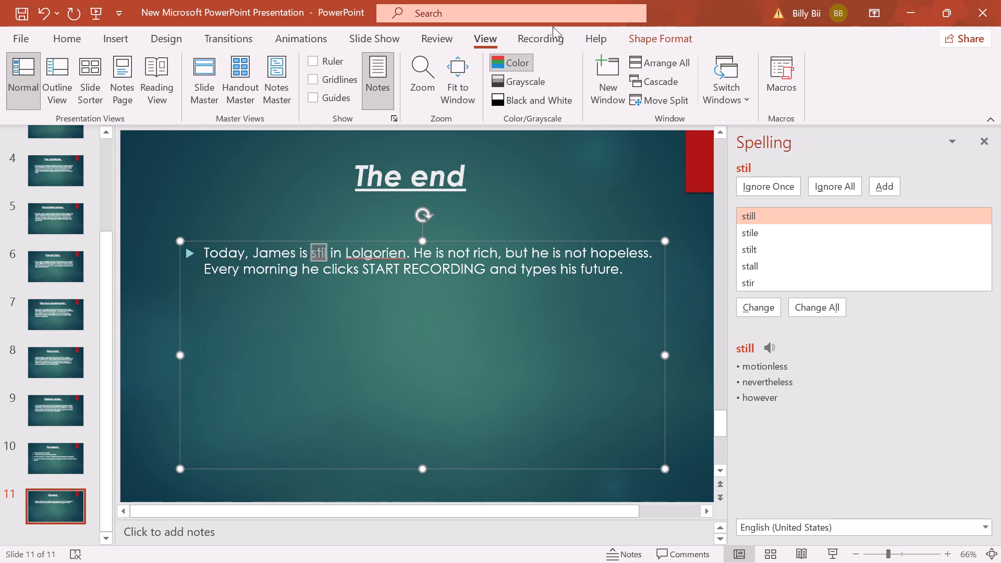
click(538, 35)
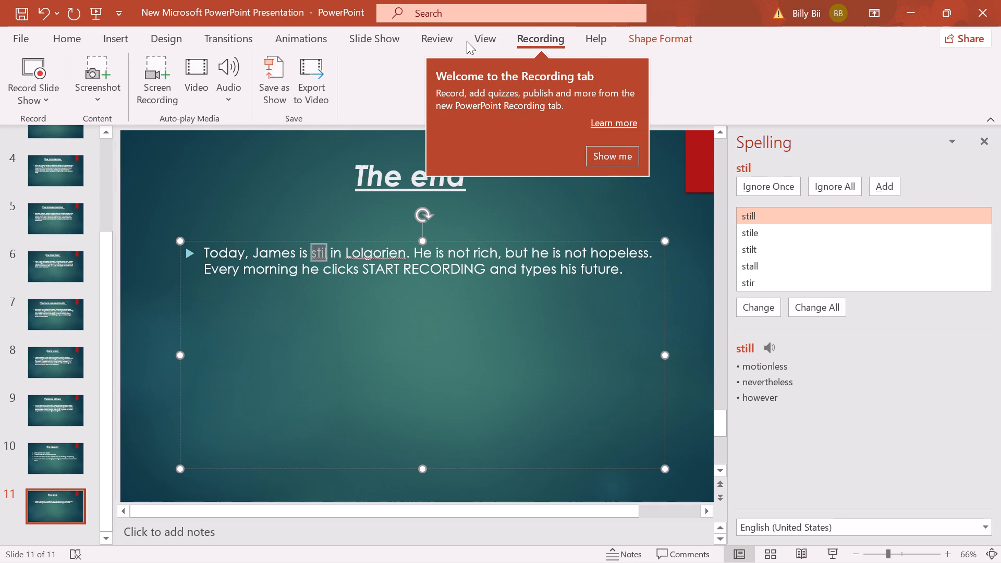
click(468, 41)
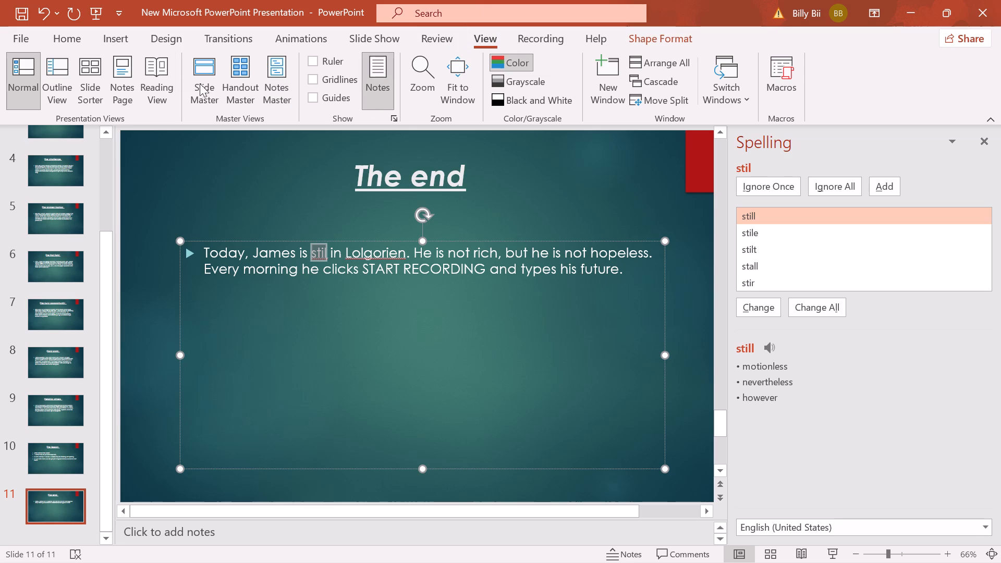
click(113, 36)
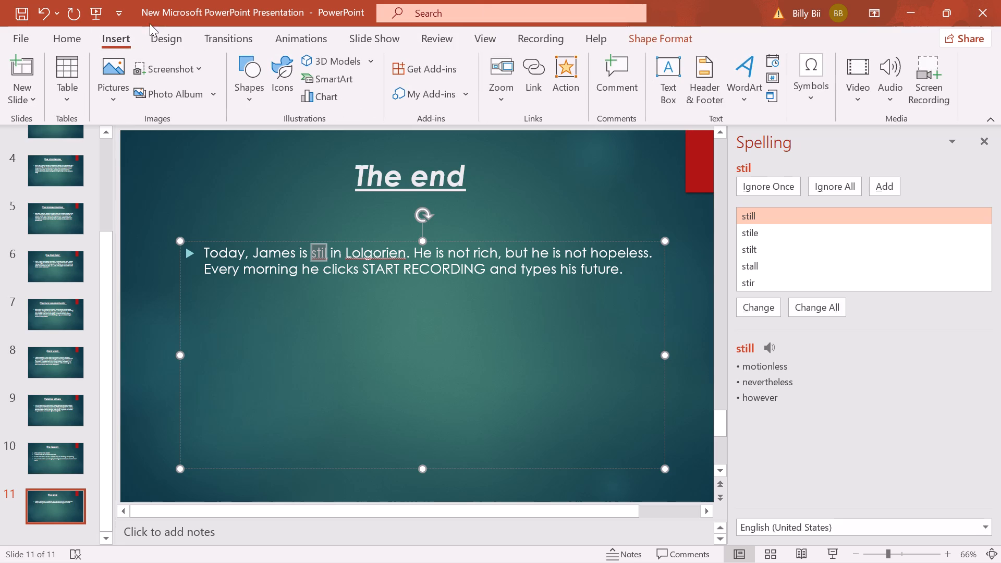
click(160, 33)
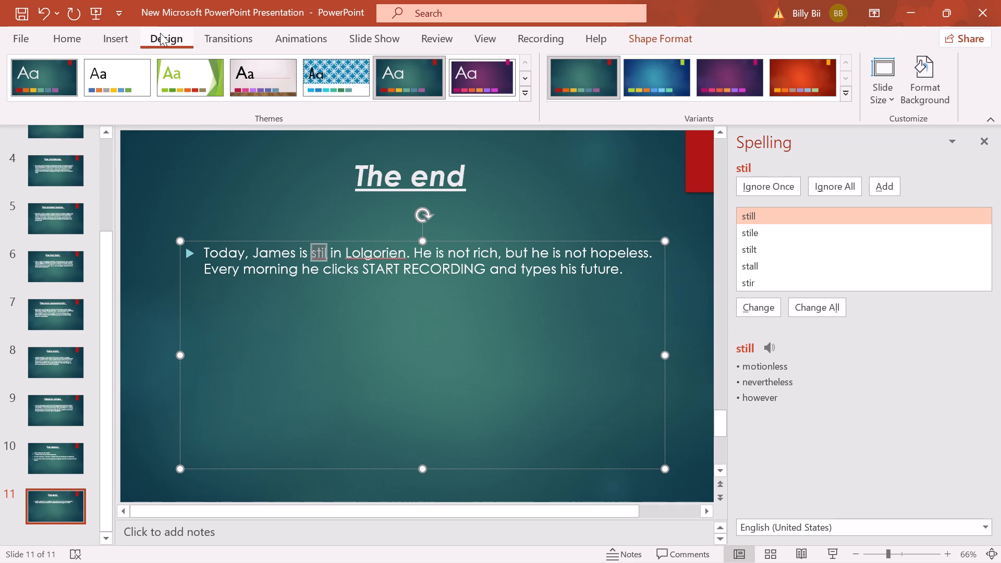
Try the Fade transition on the last slide, "The end", and apply the Push transition to it instead.
double_click(234, 44)
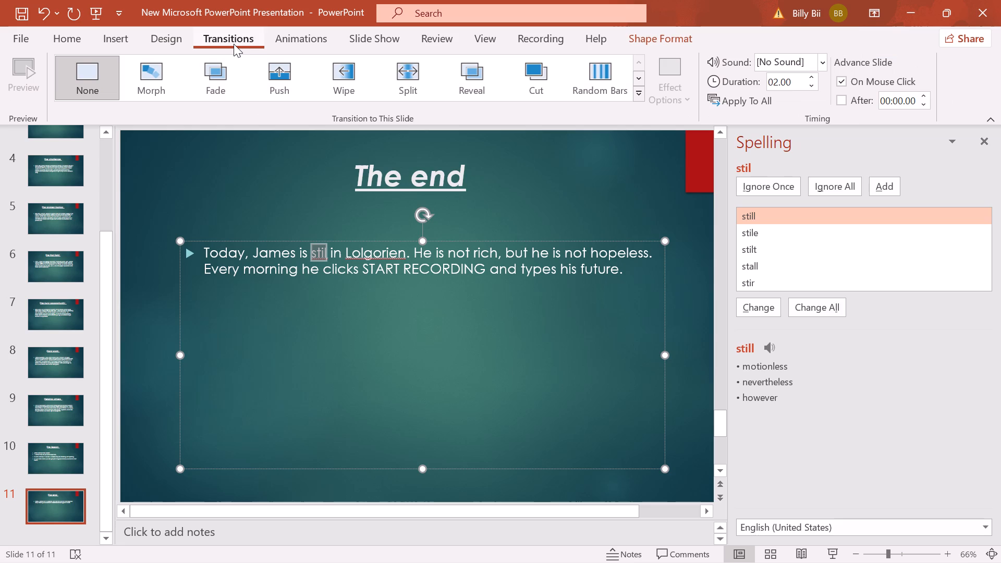
click(216, 77)
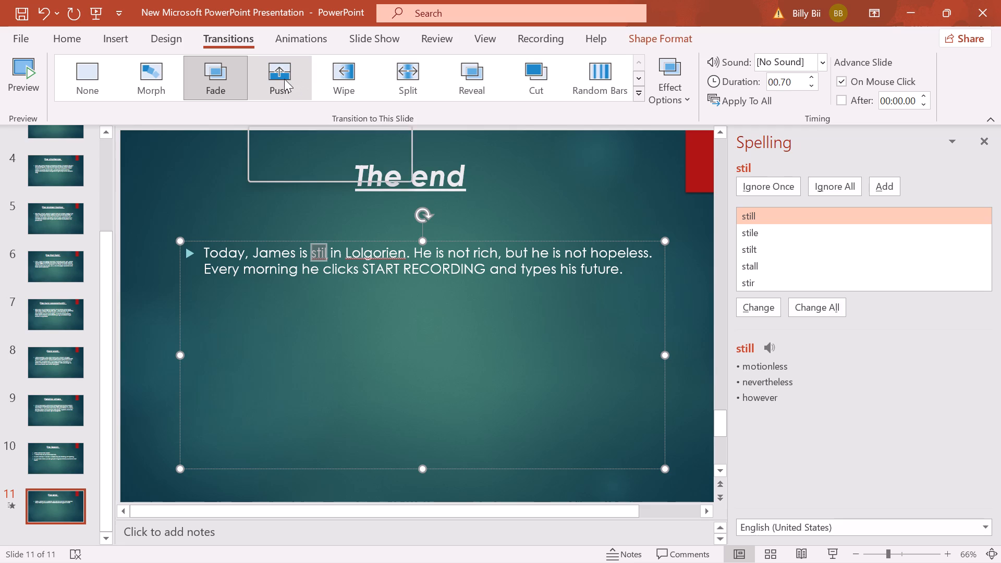
click(203, 80)
click(203, 80)
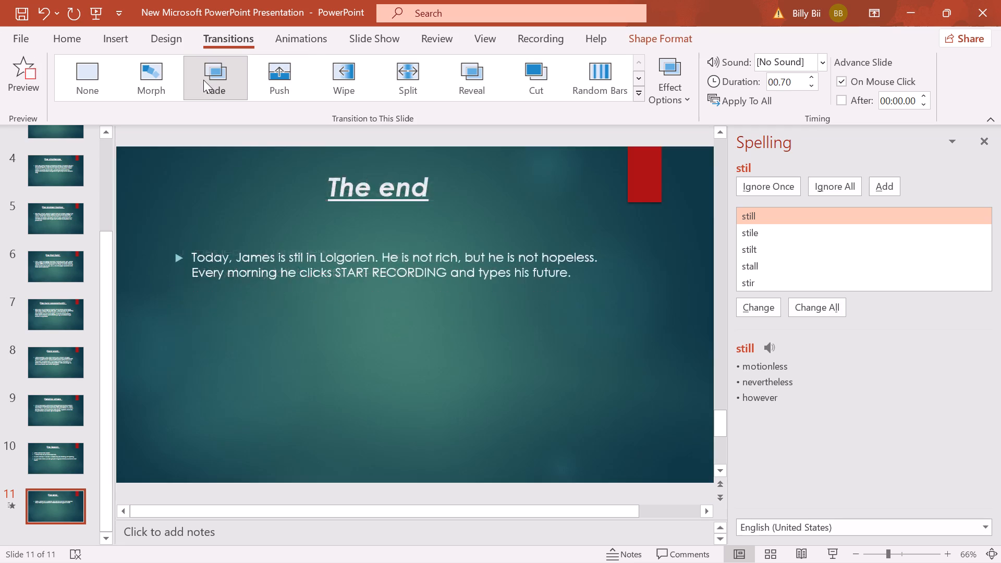
click(266, 76)
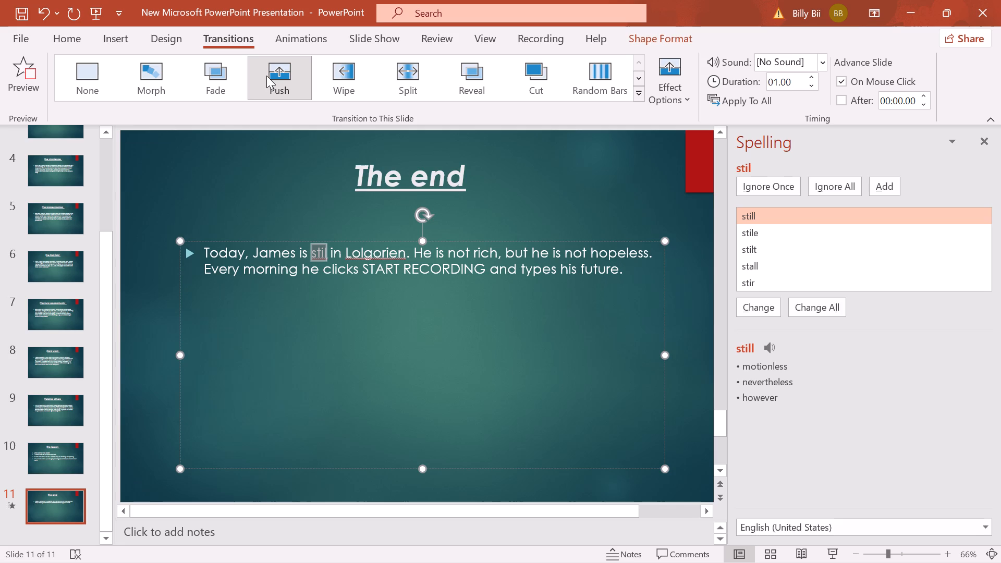
Play the slide show from the beginning to review the slides.
click(182, 38)
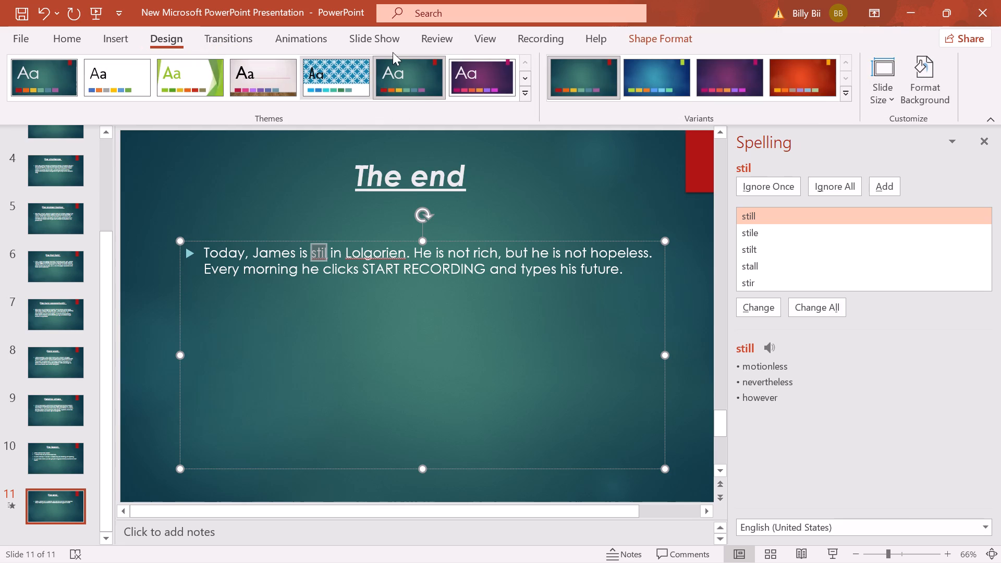
click(397, 33)
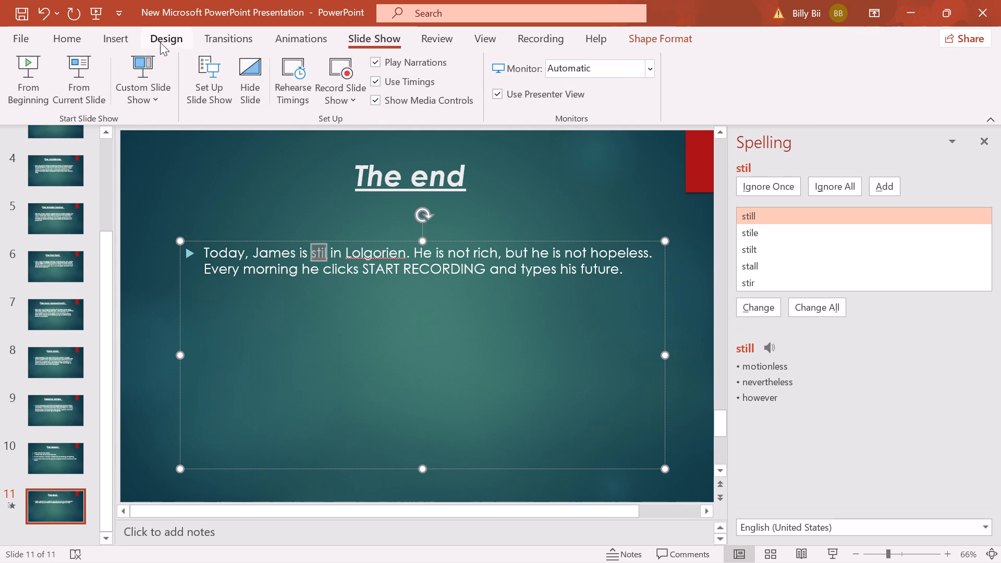
click(33, 91)
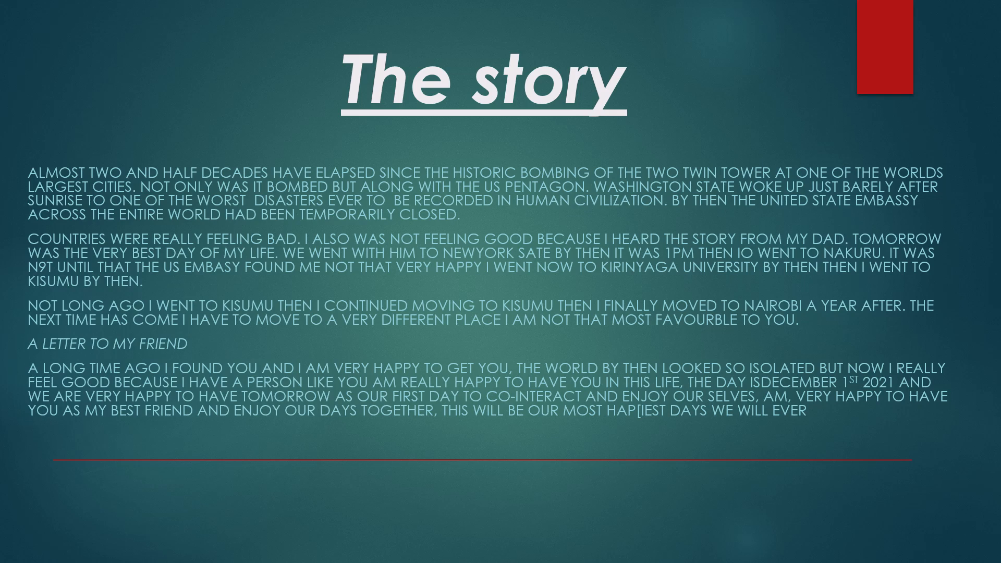
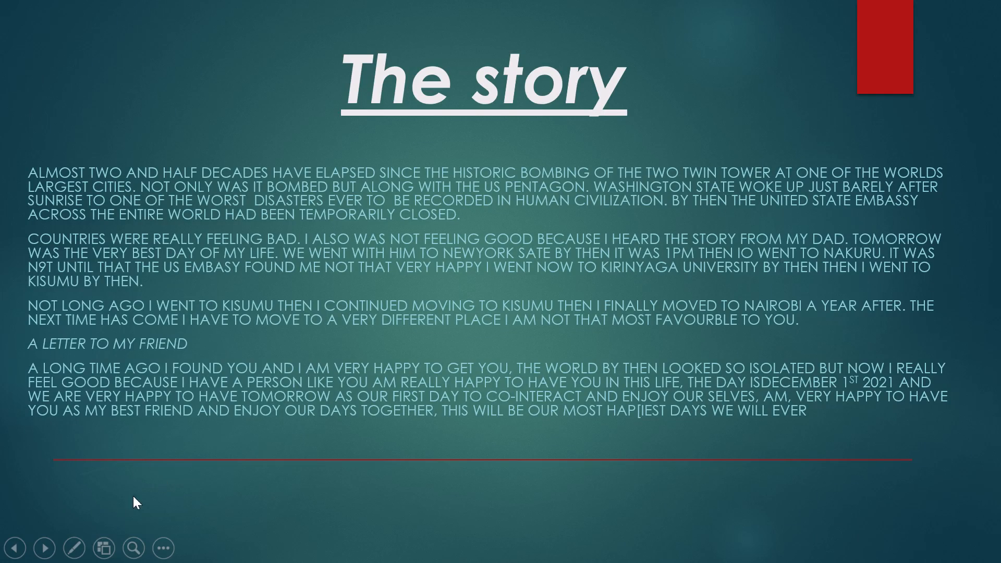
Advance the slide show from "The story" through to the last slide, "The end", and exit it.
click(78, 546)
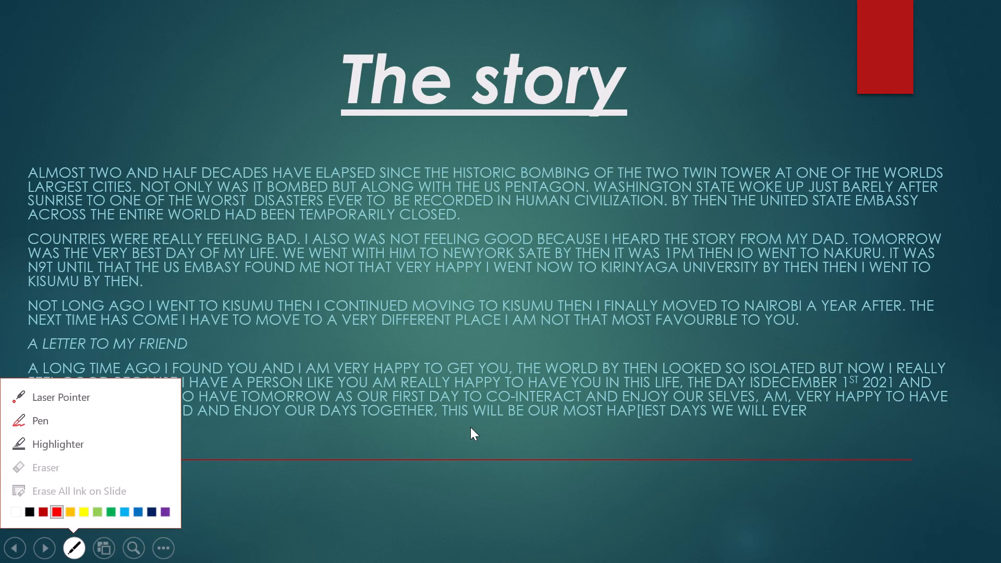
click(470, 427)
double_click(1000, 212)
drag(1000, 212, 955, 149)
triple_click(955, 149)
double_click(955, 149)
double_click(955, 149)
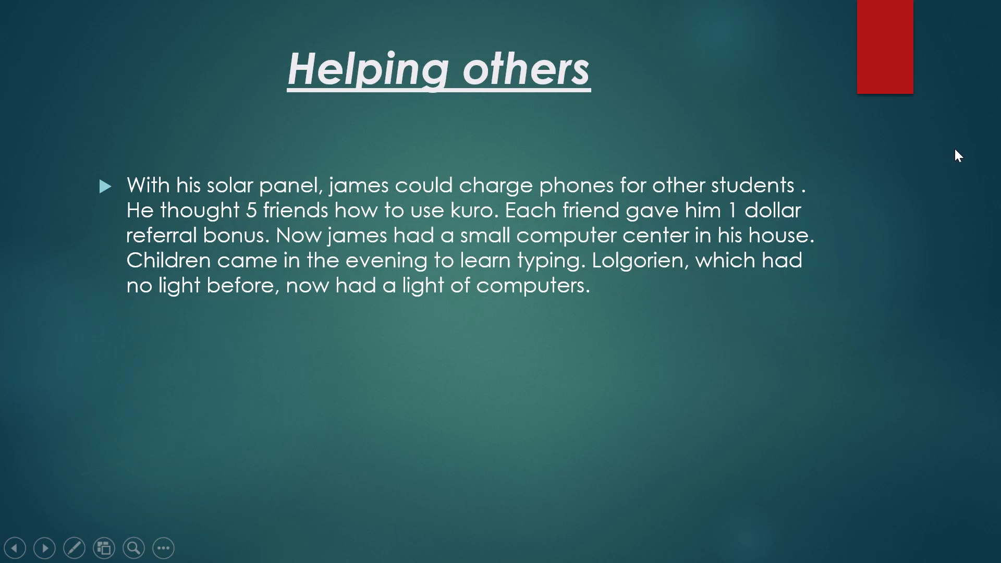
click(955, 149)
click(955, 149)
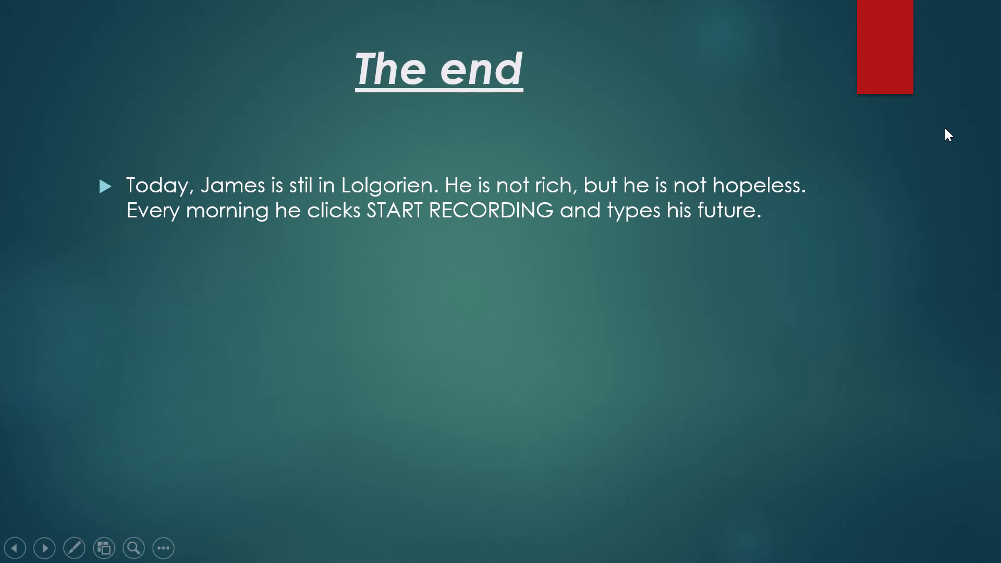
click(945, 128)
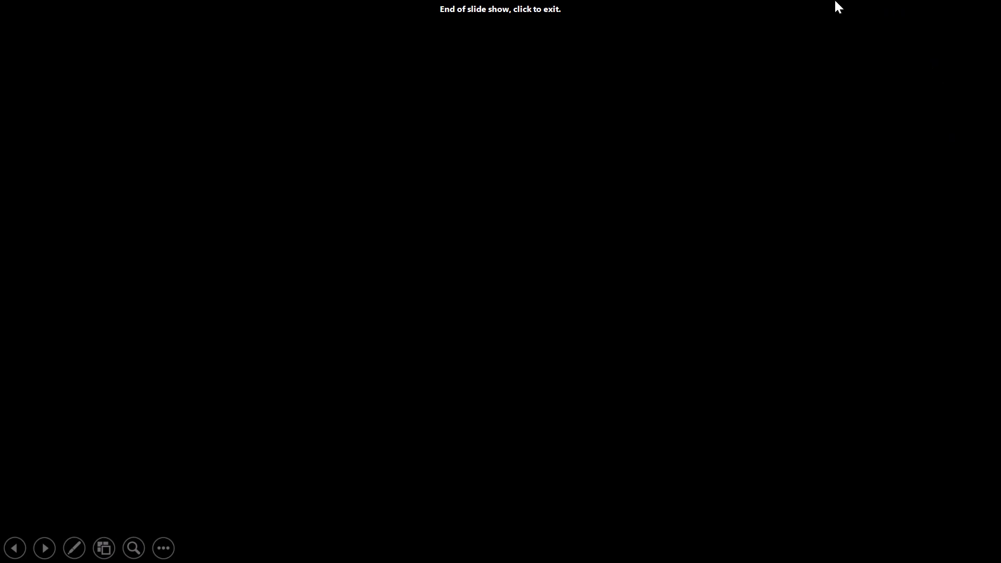
click(820, 34)
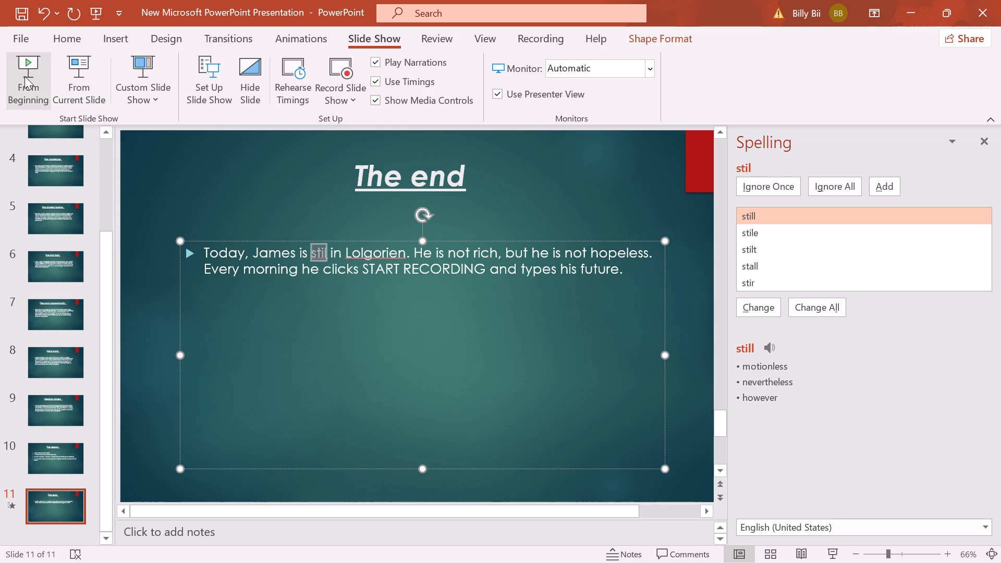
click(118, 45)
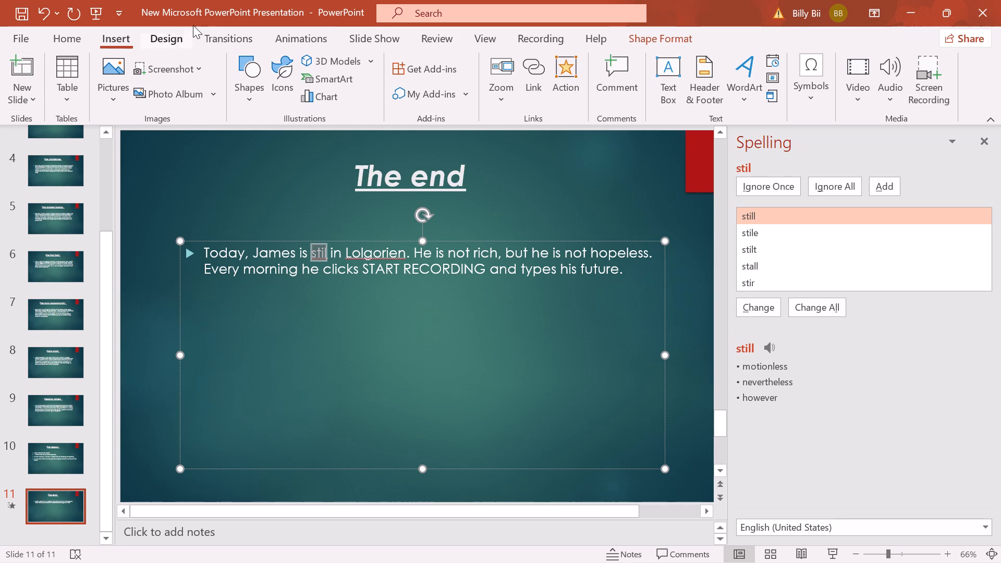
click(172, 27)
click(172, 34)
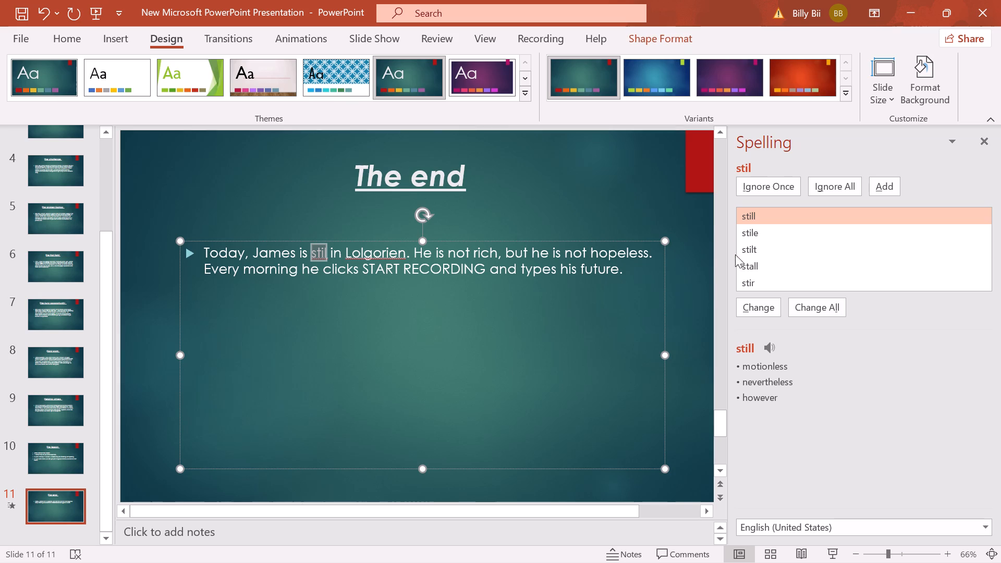
Correct "stil" to "still" on the last slide, "The end", using the spelling suggestion.
click(755, 210)
click(765, 302)
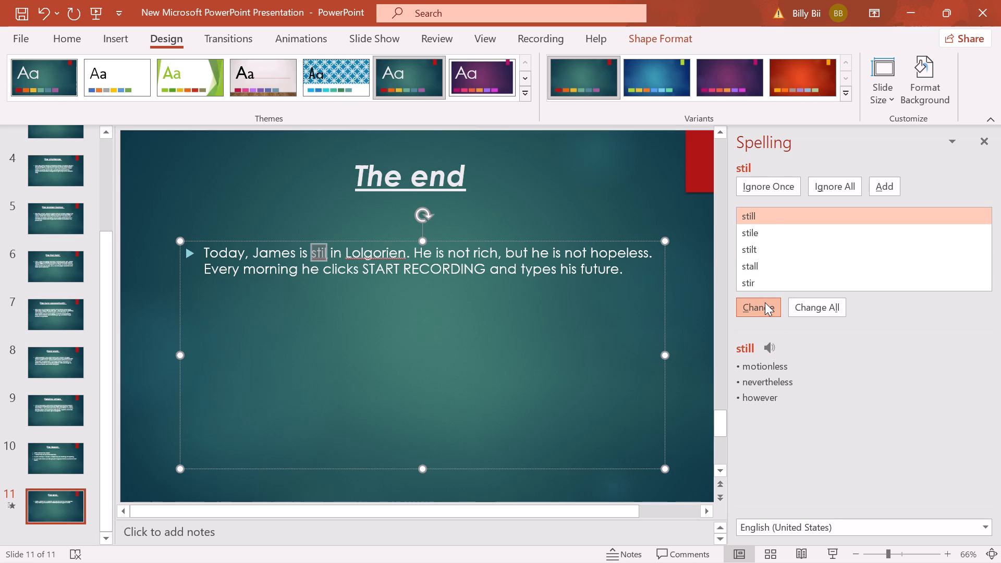
click(649, 377)
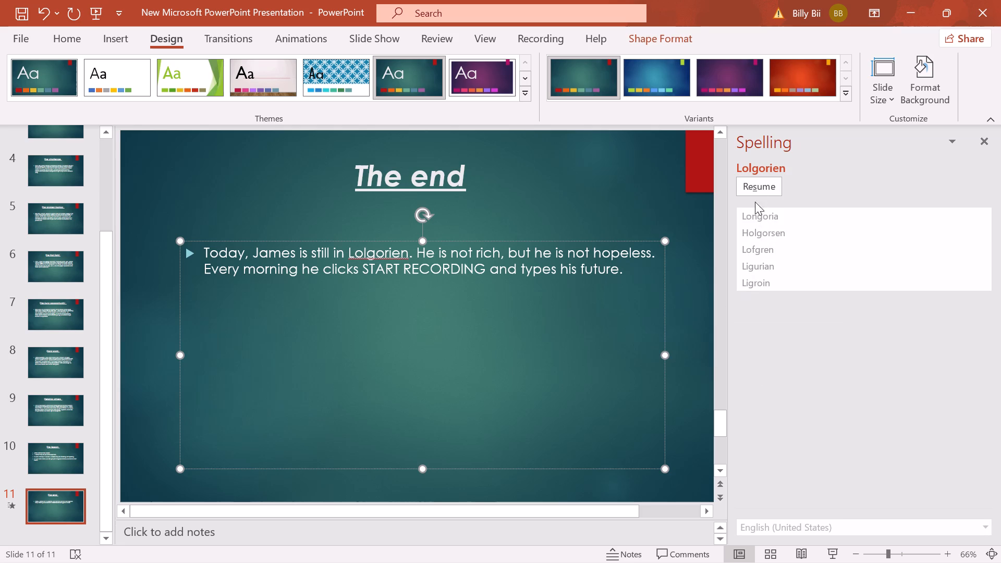
Resume the spelling check and correct "The story" slide with New York, embassy, favorable and "is December".
click(758, 185)
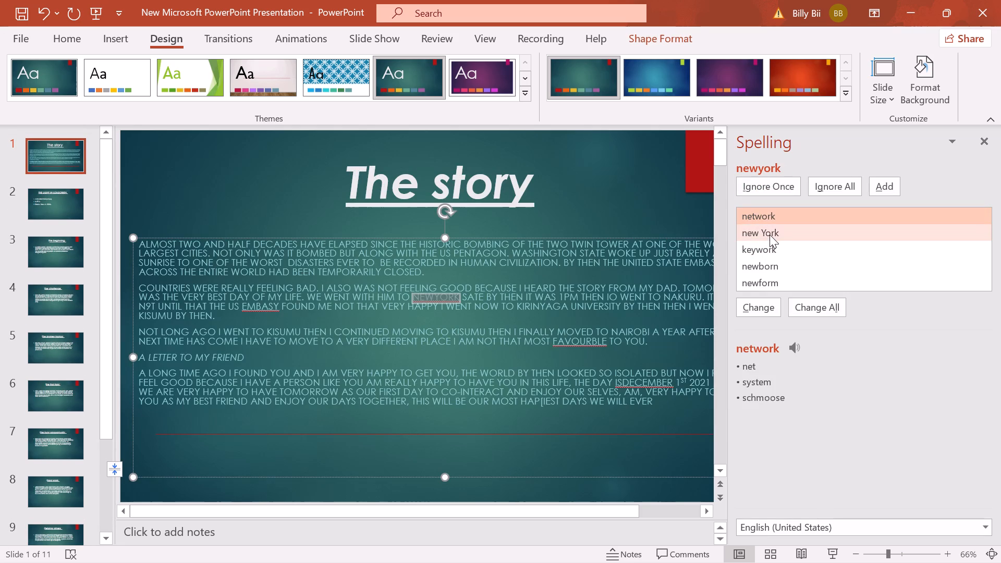
click(770, 235)
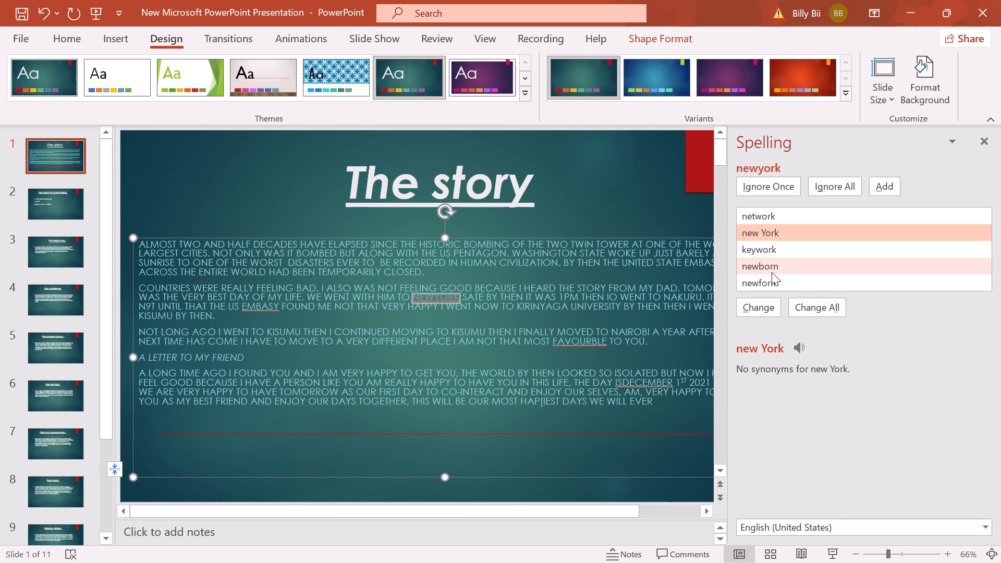
click(768, 314)
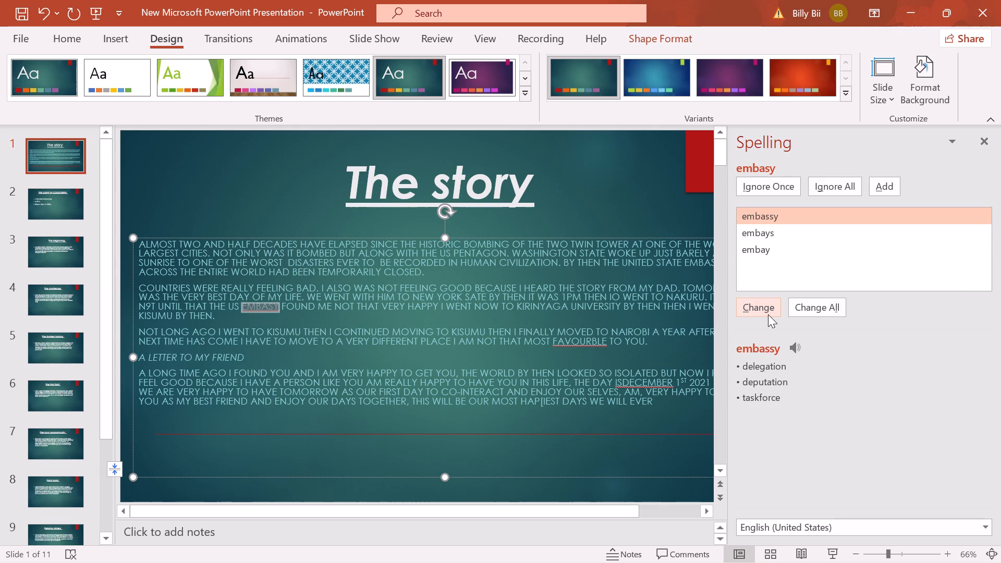
click(761, 223)
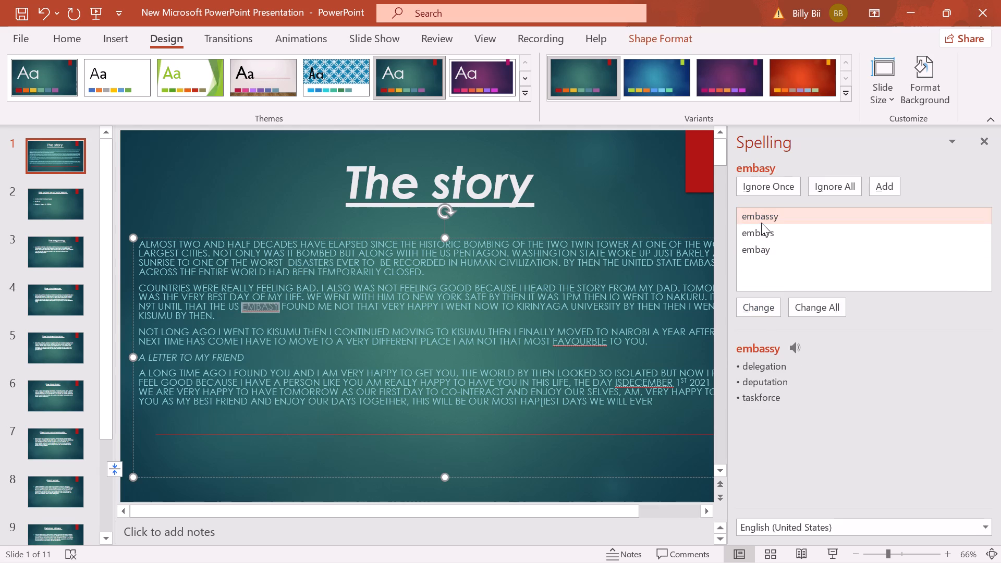
click(762, 306)
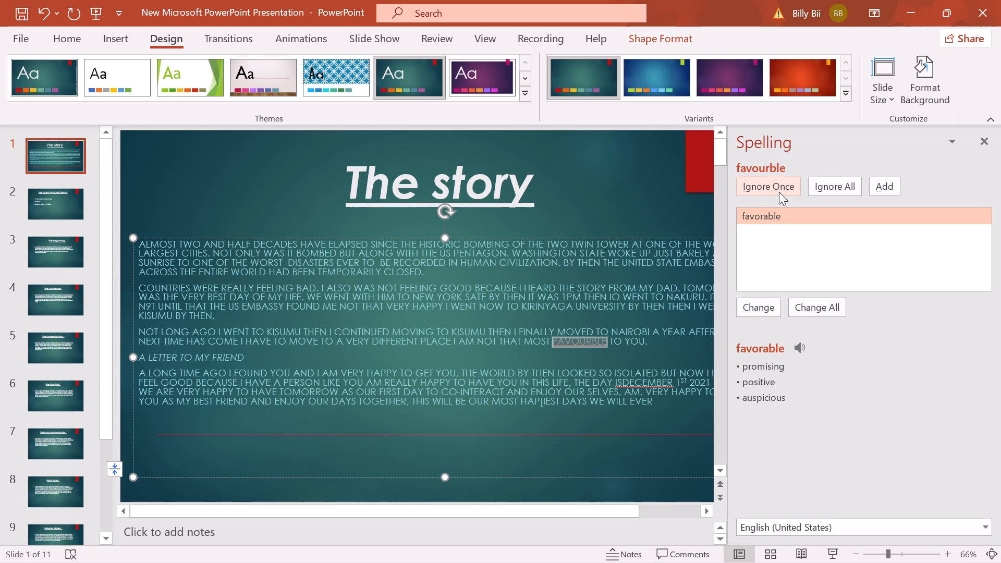
click(755, 310)
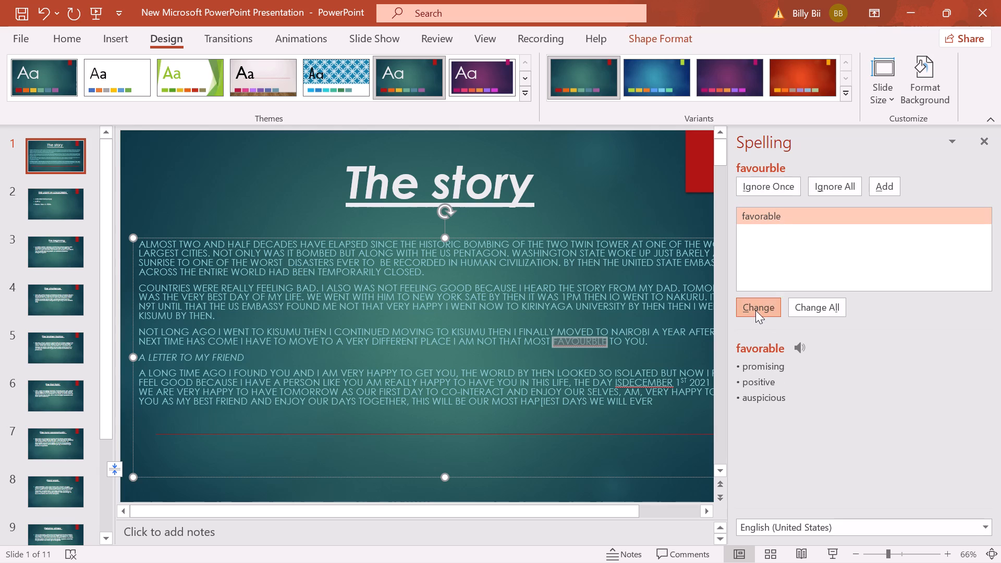
click(755, 310)
click(755, 310)
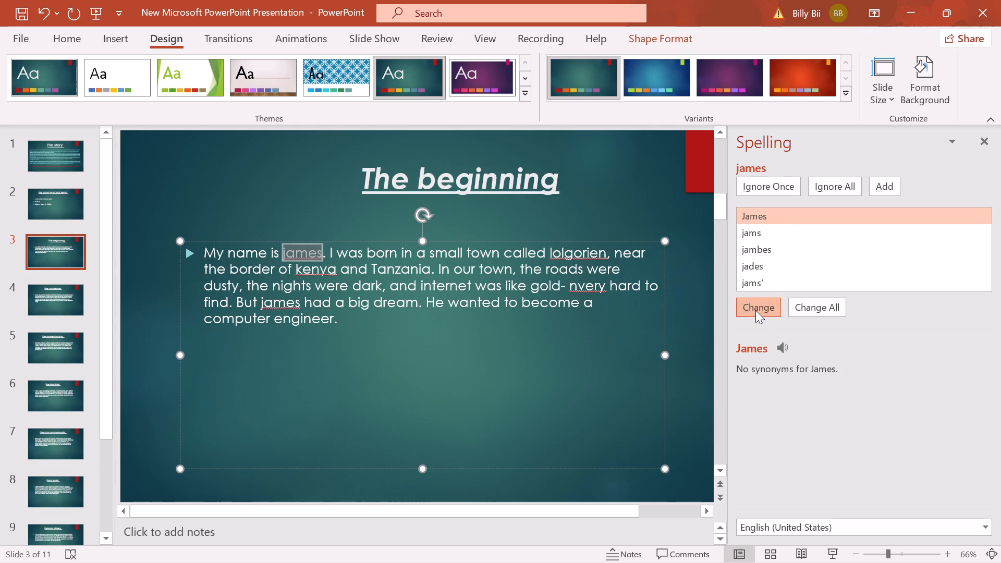
Accept the first spelling suggestions on "The beginning" and "The challenge", including James, ligroin, Kenya, very and walked.
click(755, 310)
click(755, 310)
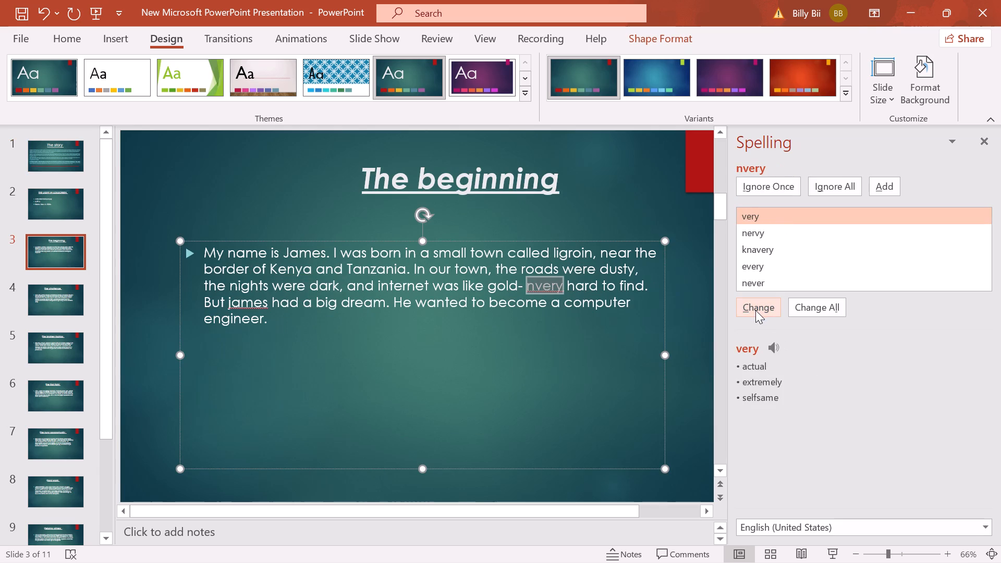
click(755, 310)
click(755, 310)
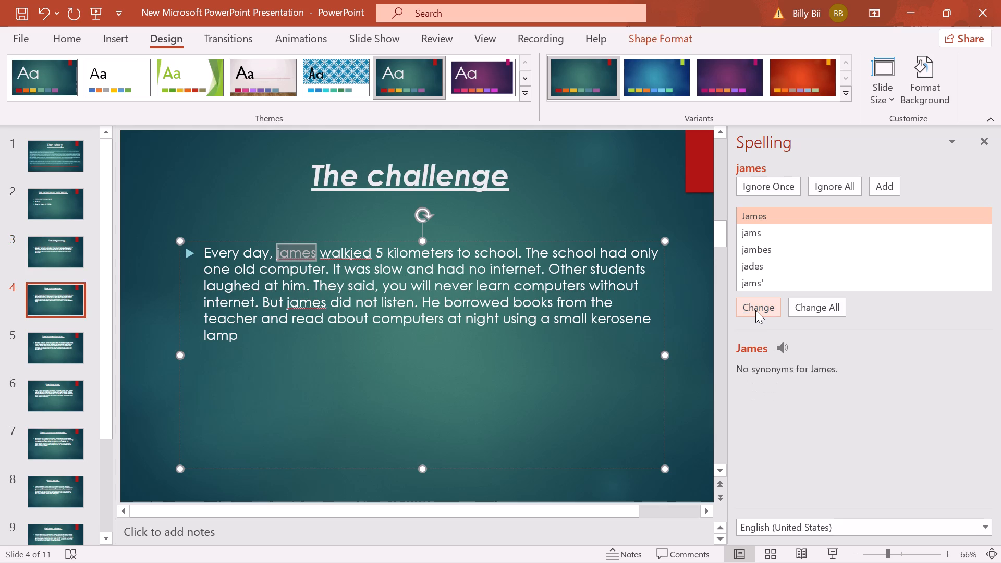
click(755, 310)
click(755, 310)
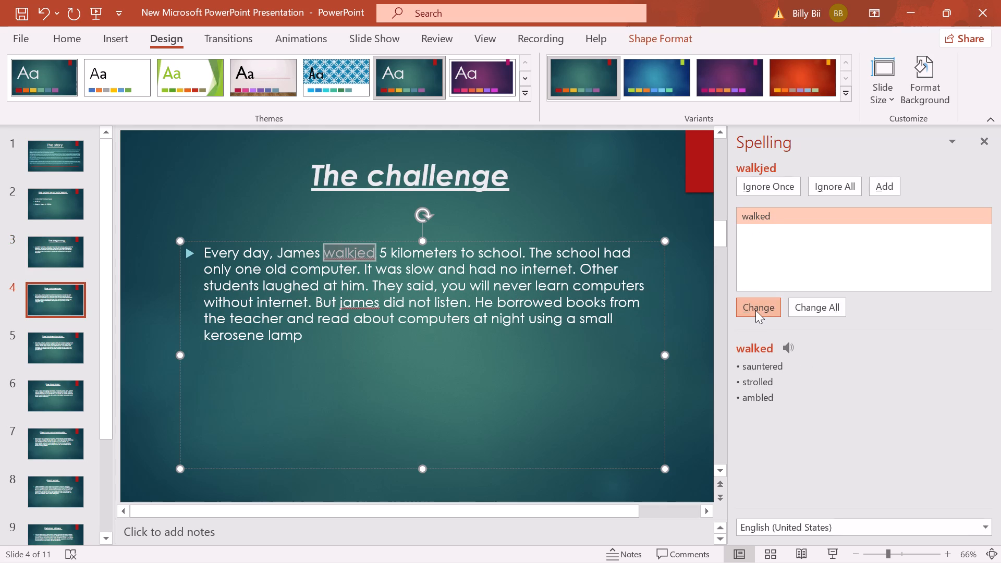
click(755, 310)
click(755, 310)
Accept the first spelling suggestion for each remaining error from "The broken laptop" through "The end", including Longoria for Lolgorien, and finish the check.
triple_click(755, 310)
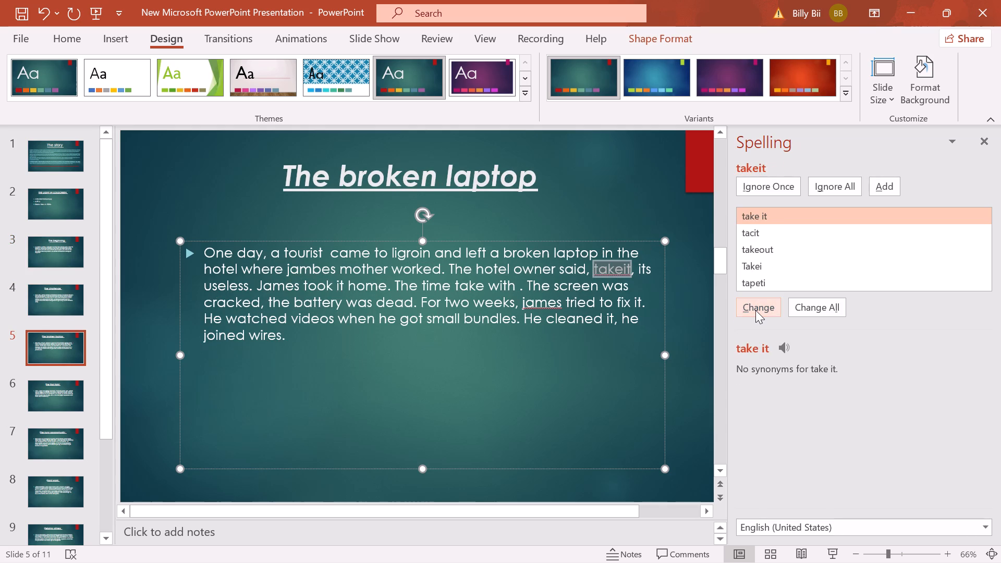
triple_click(755, 310)
triple_click(755, 310)
triple_click(755, 310)
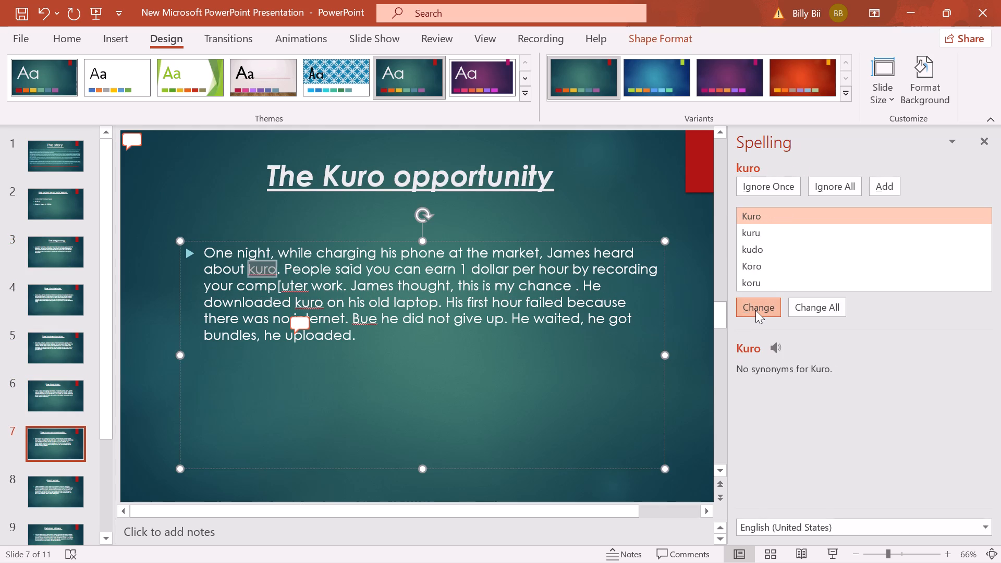
triple_click(755, 310)
double_click(755, 310)
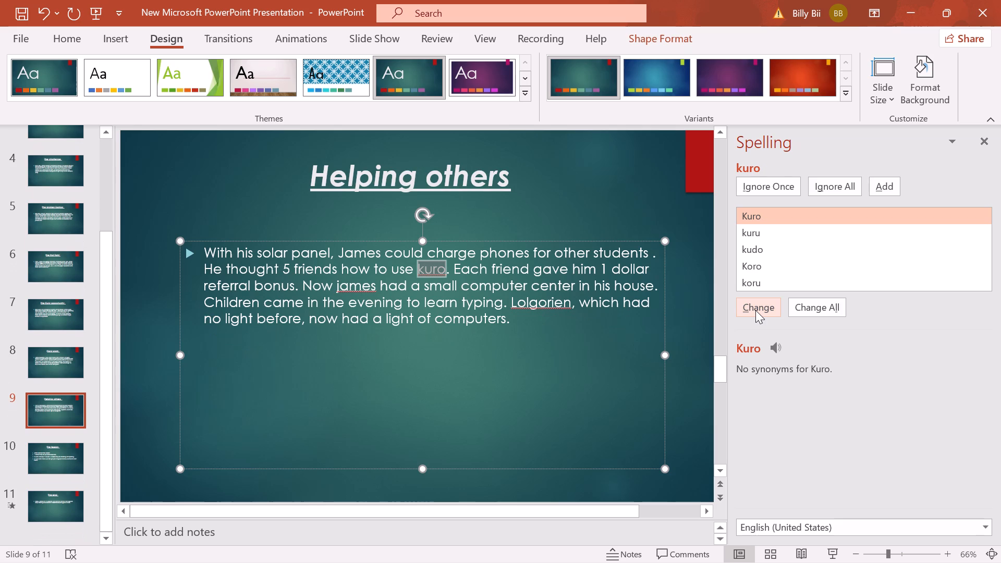
triple_click(755, 310)
triple_click(755, 310)
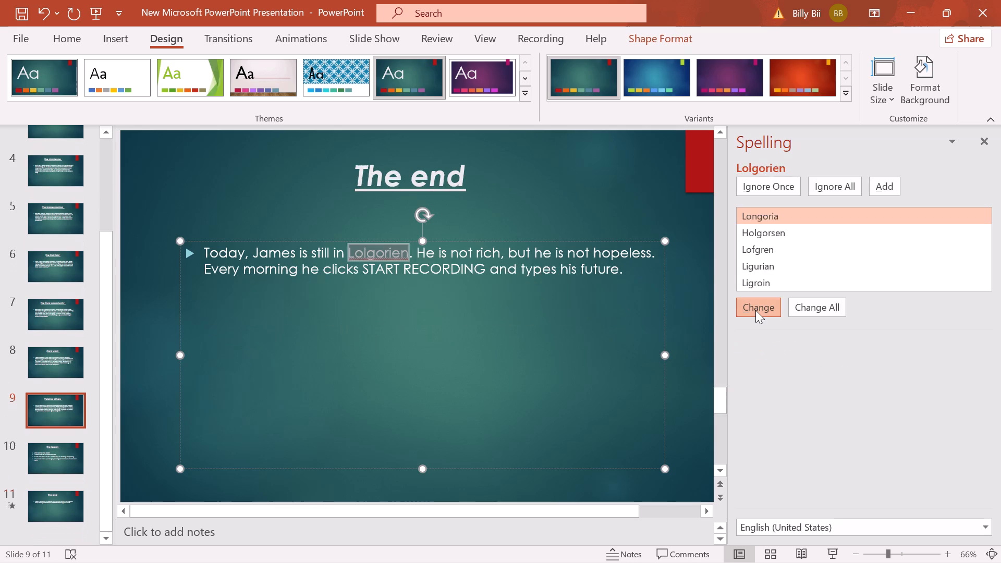
click(755, 310)
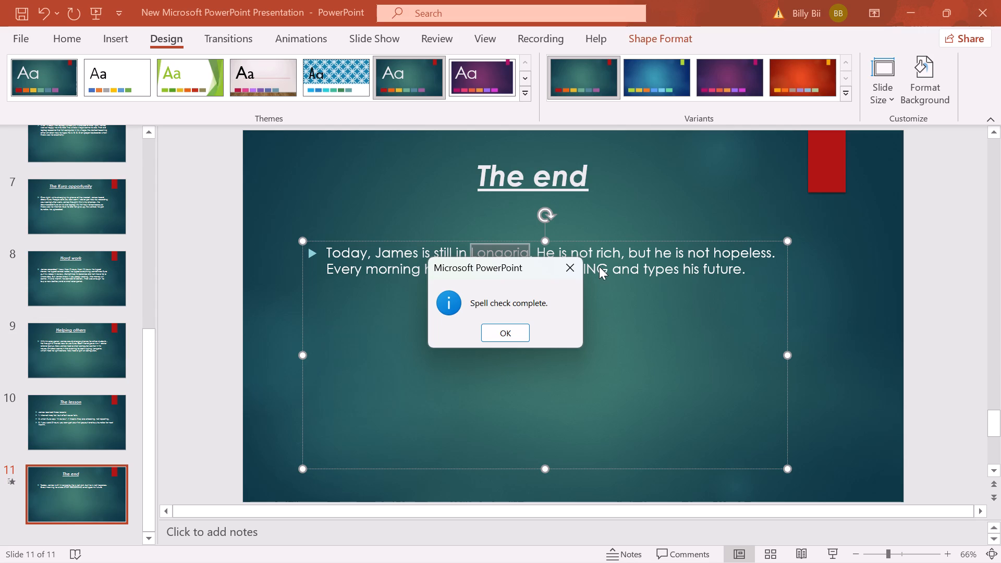
click(517, 343)
click(512, 326)
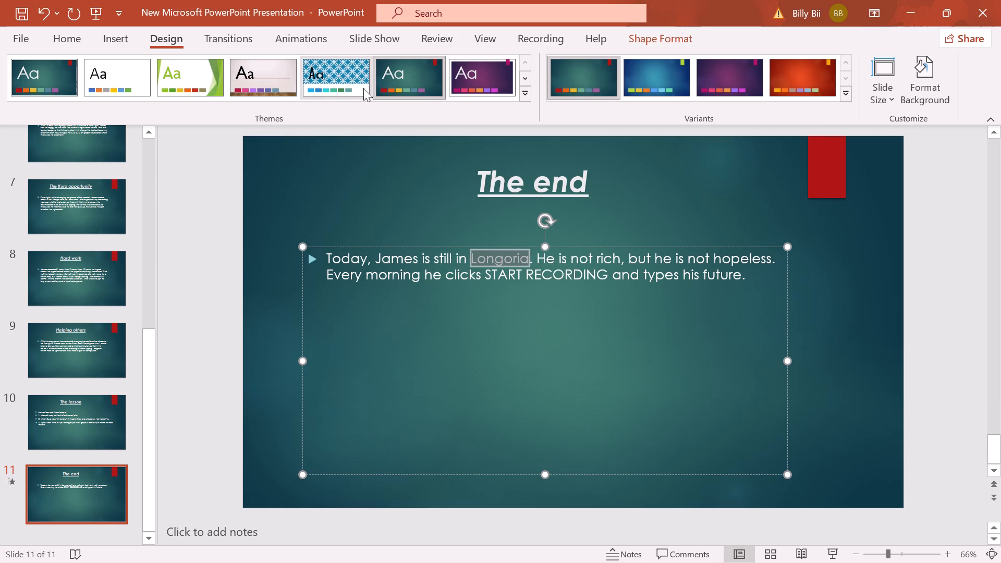
Try the Morph transition on the last slide, "The end", and apply the Fracture transition to it instead.
click(249, 40)
drag(249, 40, 154, 85)
click(154, 85)
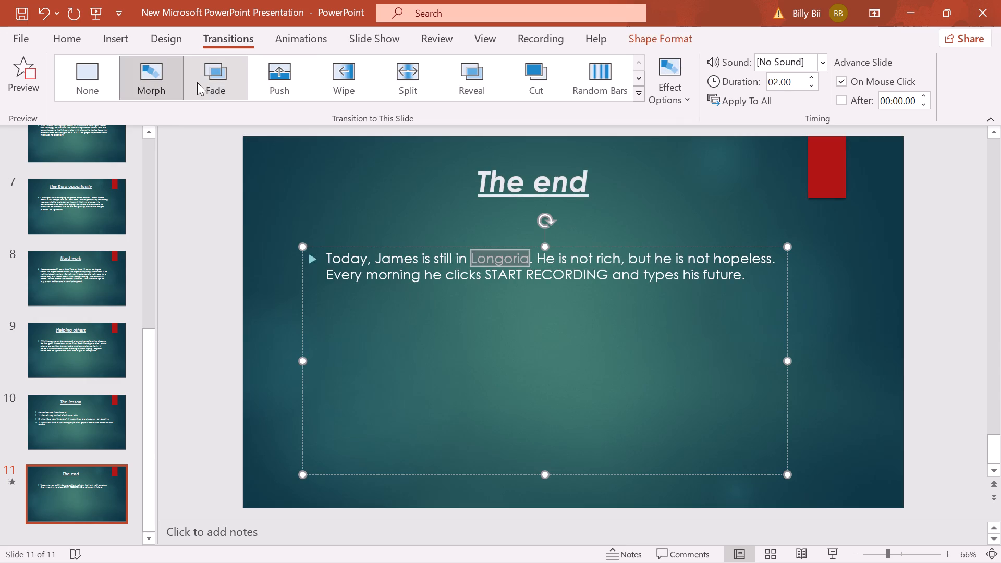
click(163, 71)
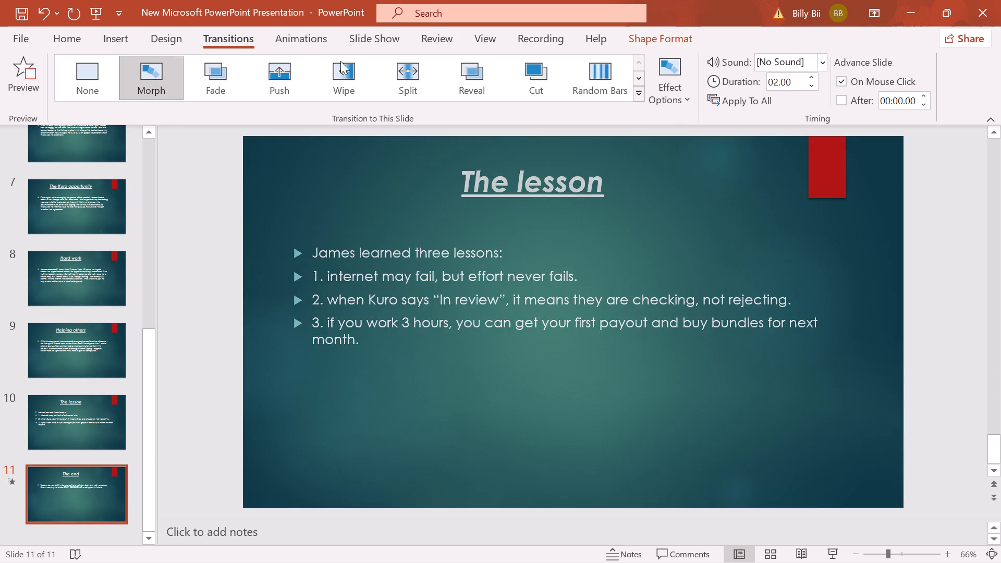
click(642, 78)
click(642, 78)
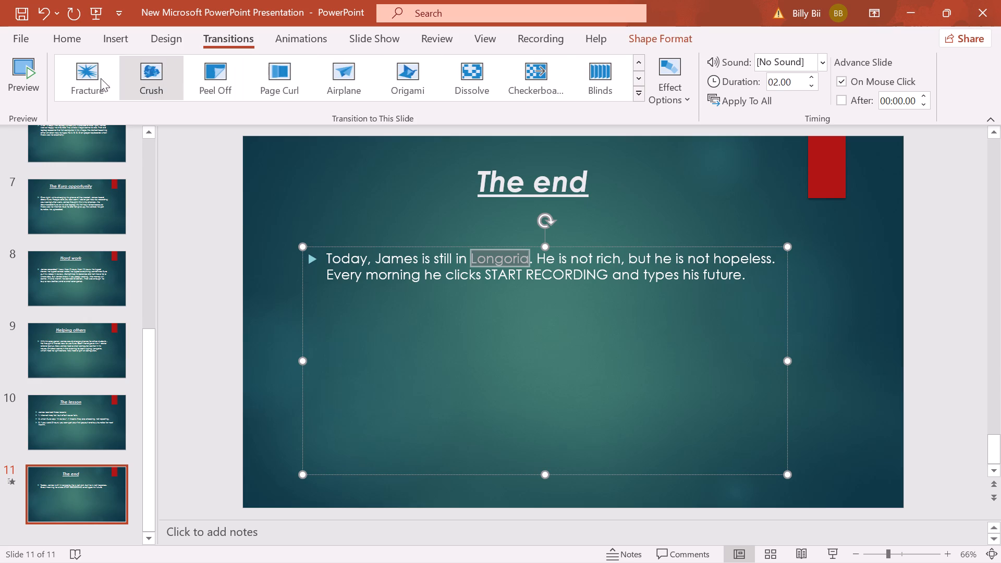
click(89, 79)
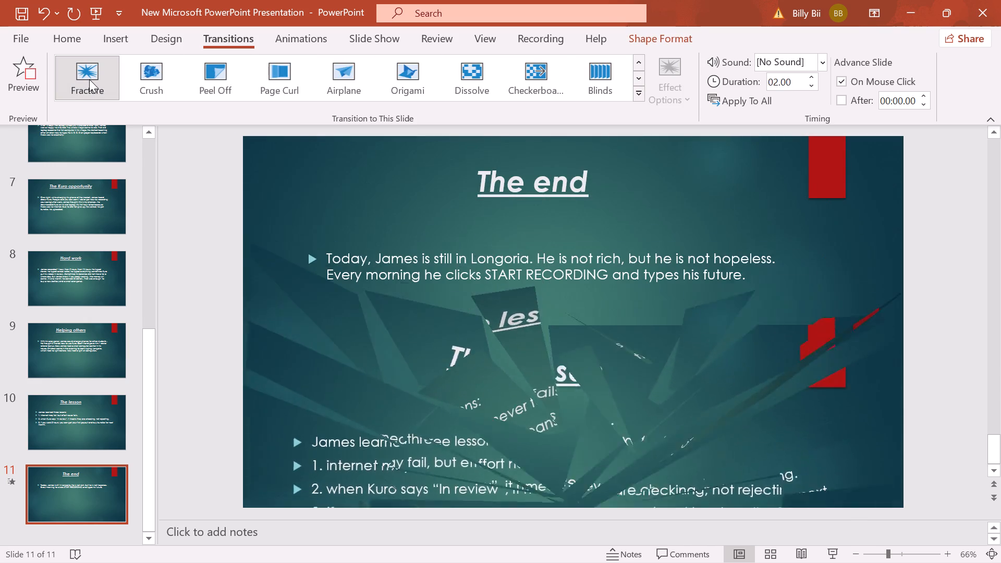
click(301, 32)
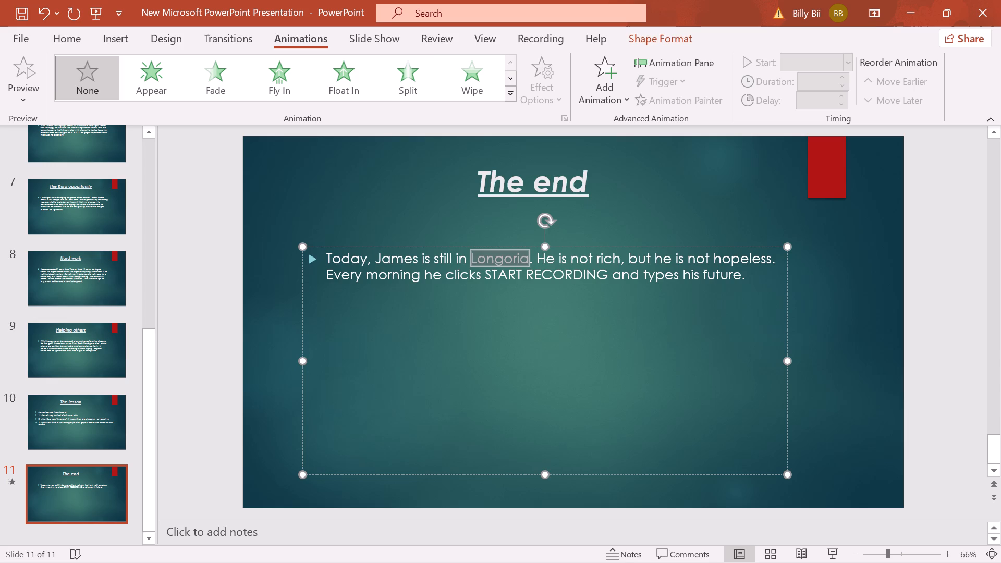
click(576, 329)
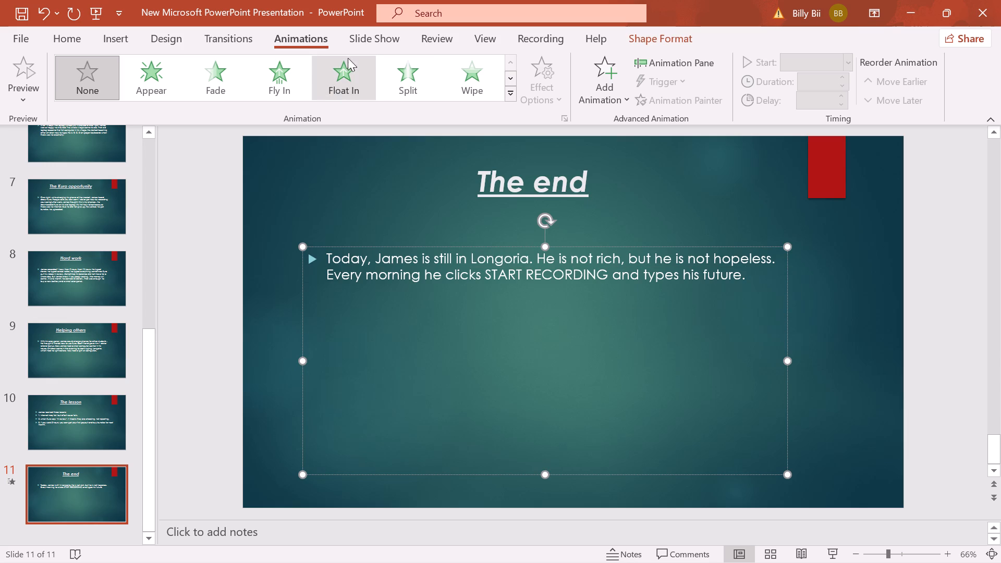
Run the slide show from the first slide, "The story", through the last slide and exit it.
click(372, 28)
click(372, 39)
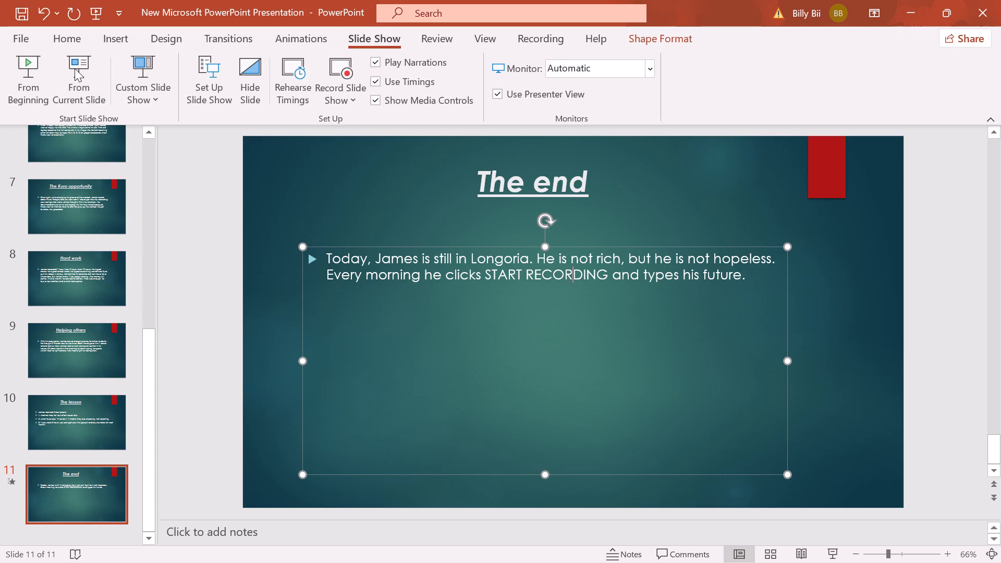
click(15, 65)
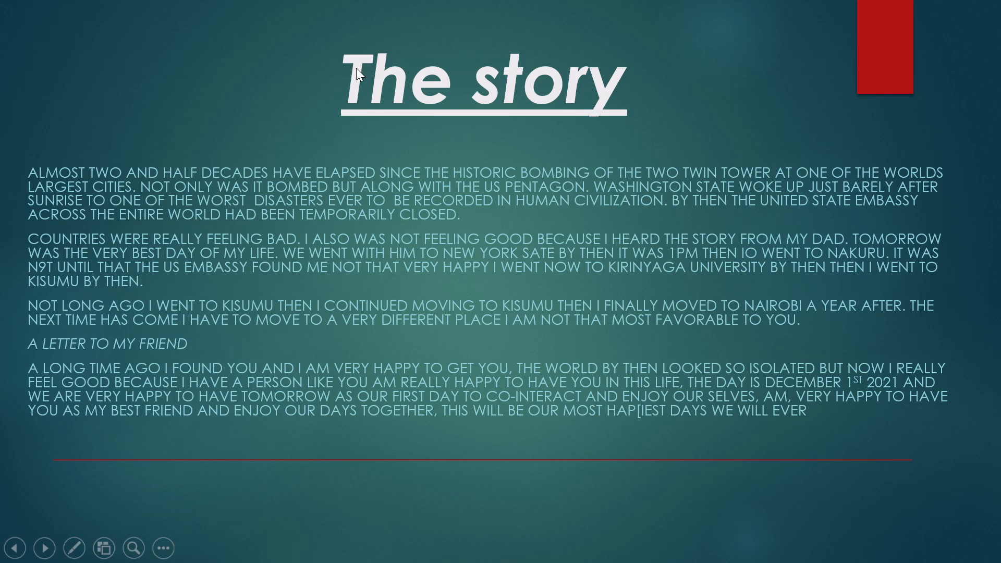
triple_click(882, 55)
click(882, 55)
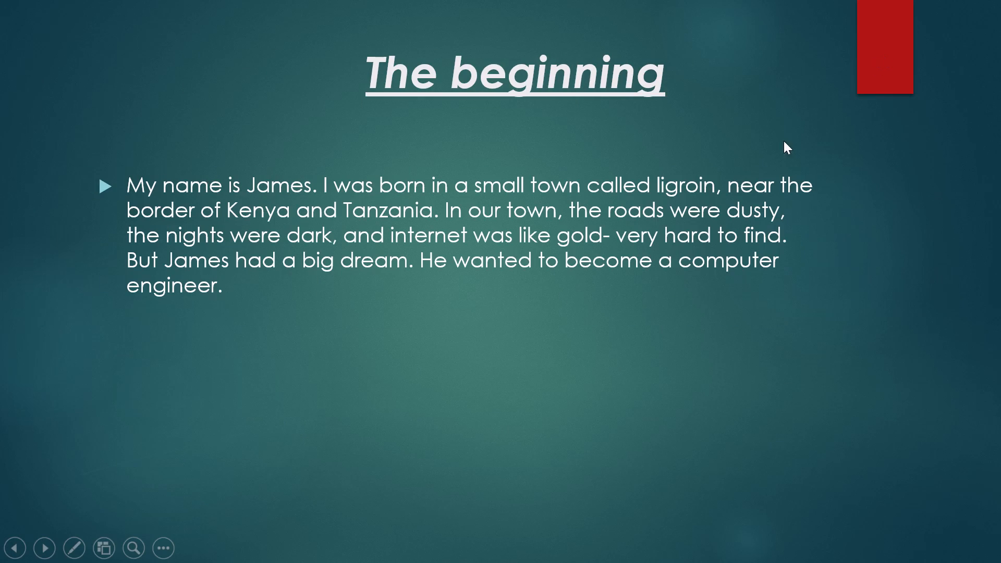
click(163, 550)
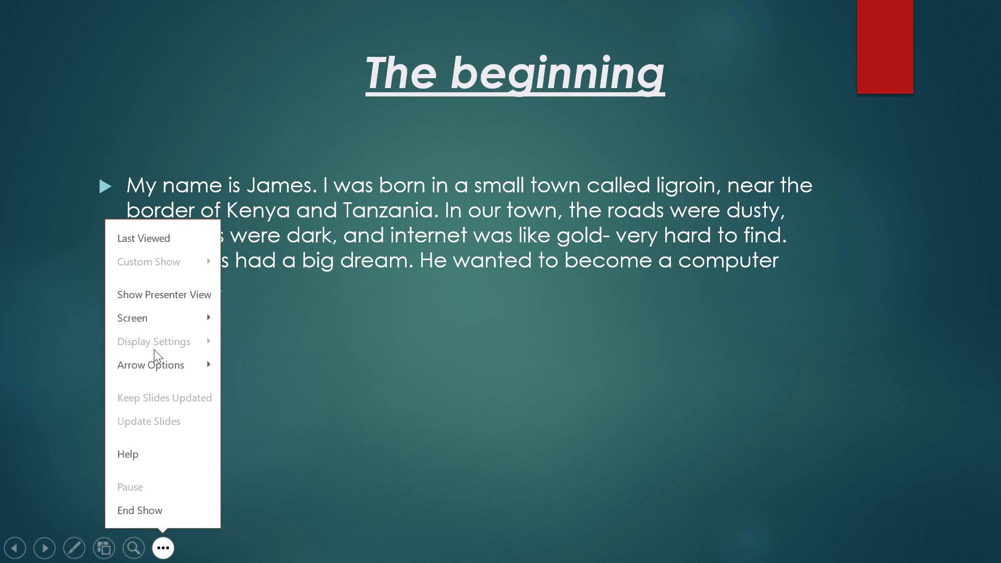
click(159, 364)
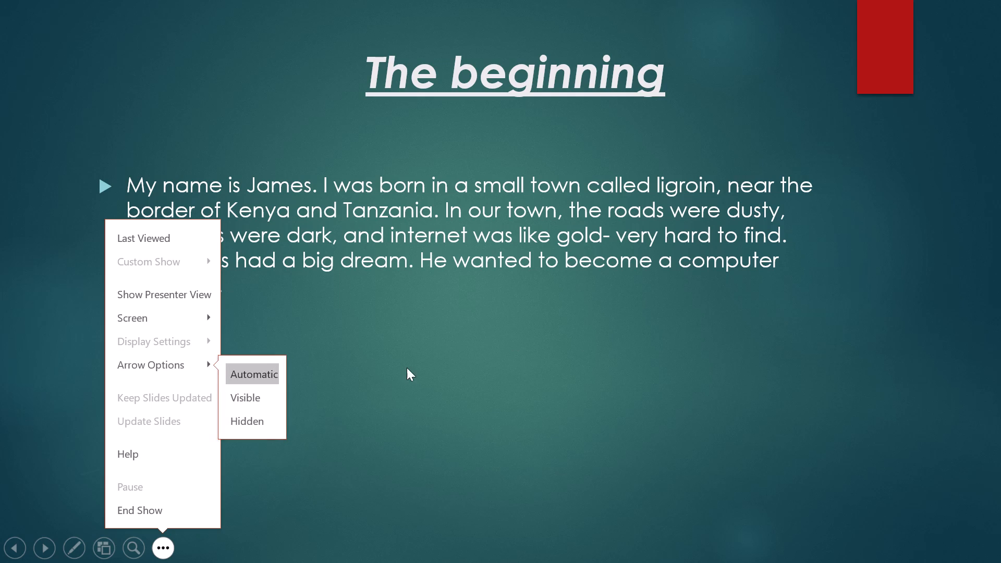
click(425, 412)
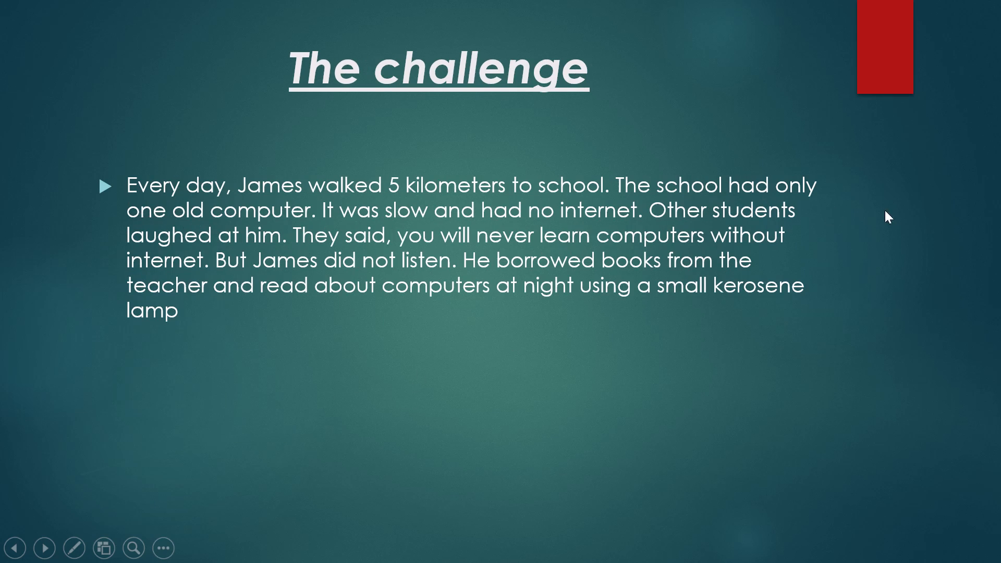
triple_click(912, 213)
triple_click(912, 213)
triple_click(912, 213)
triple_click(912, 213)
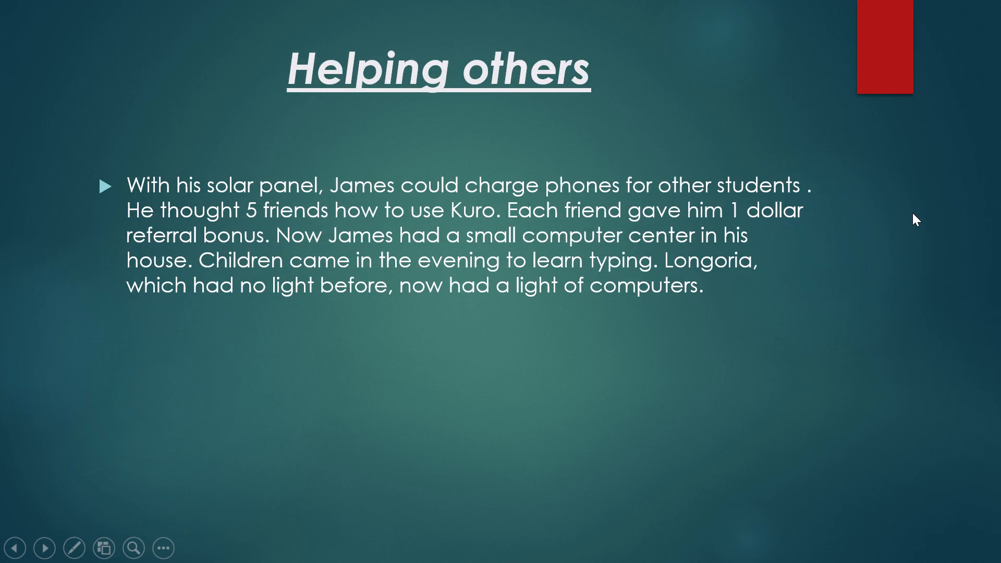
triple_click(912, 213)
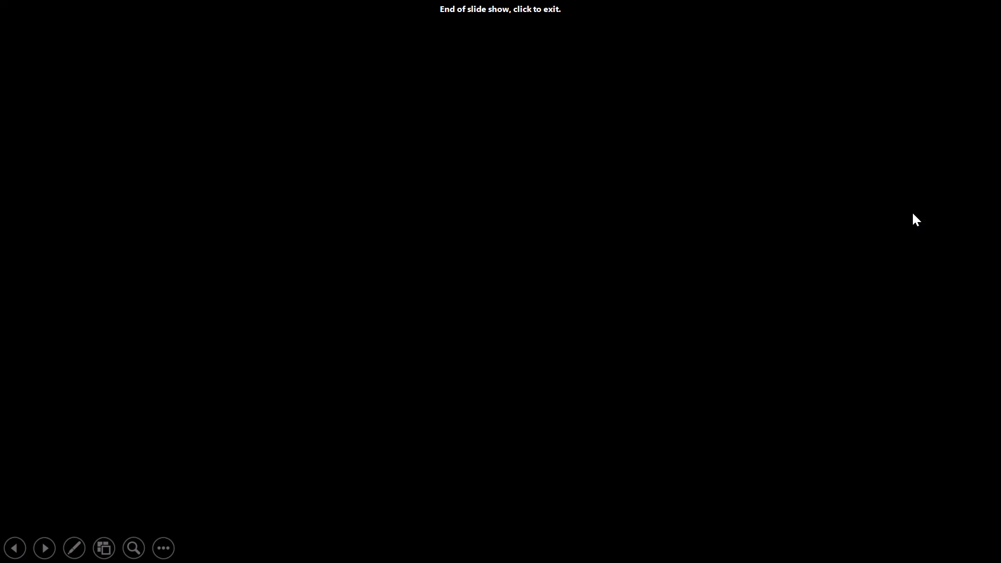
click(548, 83)
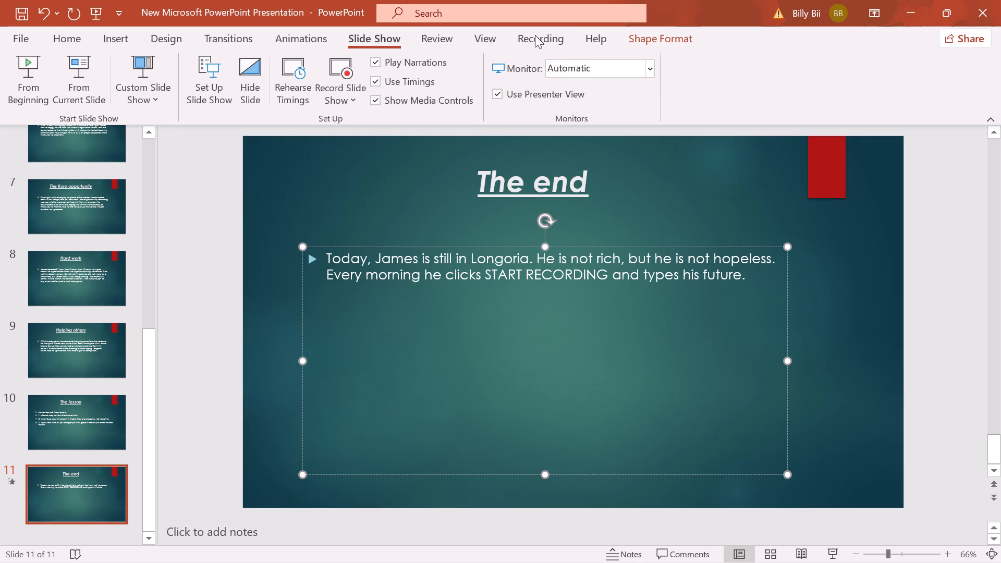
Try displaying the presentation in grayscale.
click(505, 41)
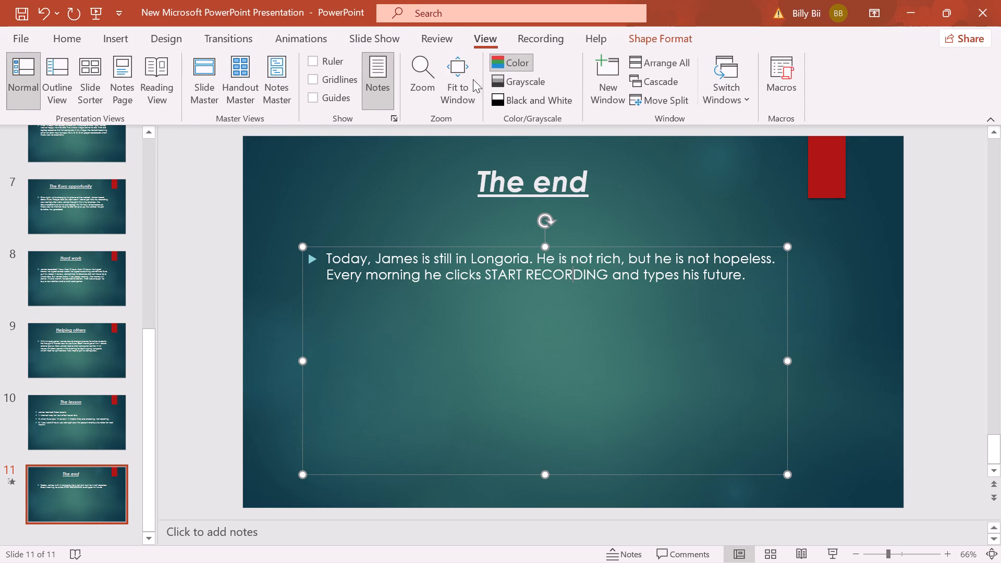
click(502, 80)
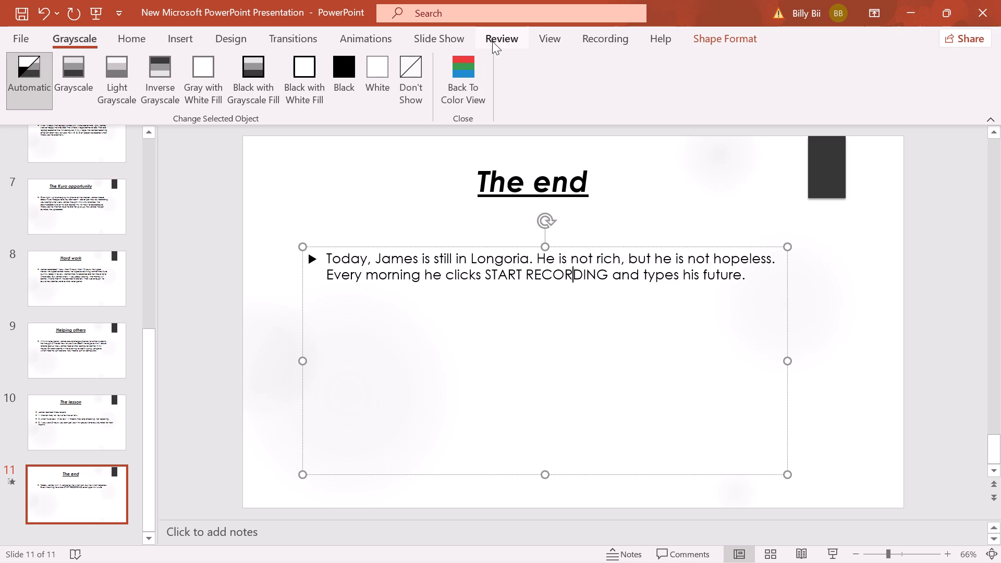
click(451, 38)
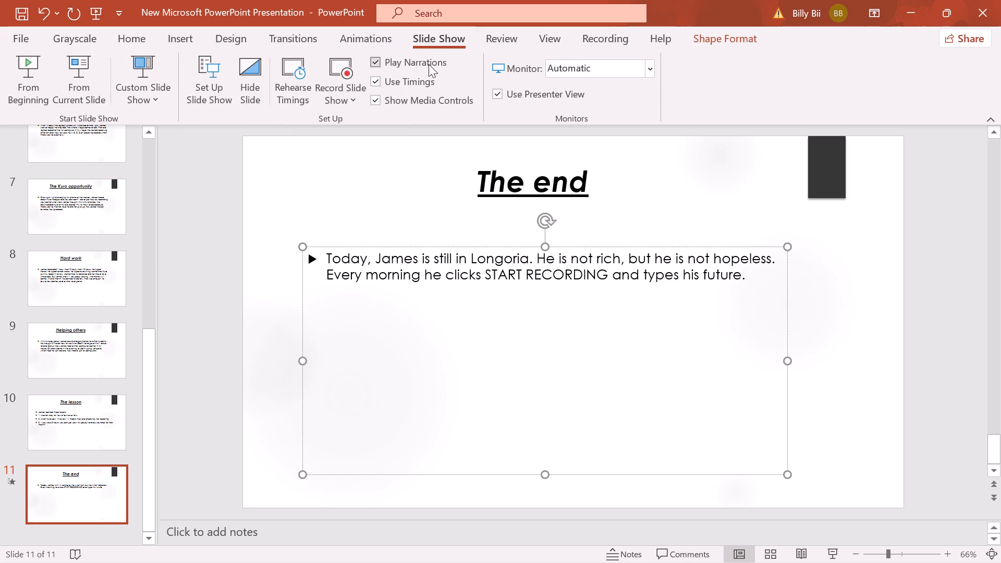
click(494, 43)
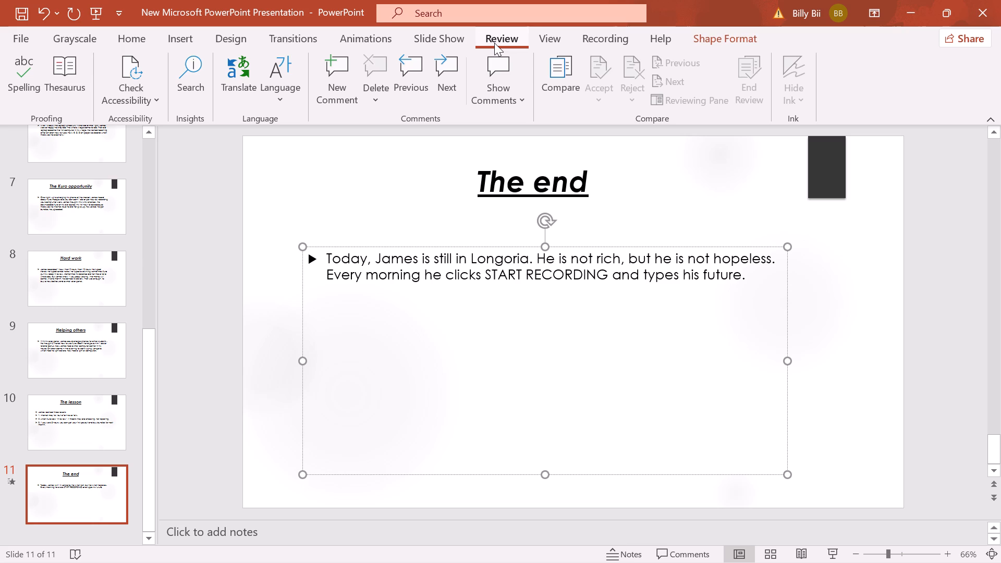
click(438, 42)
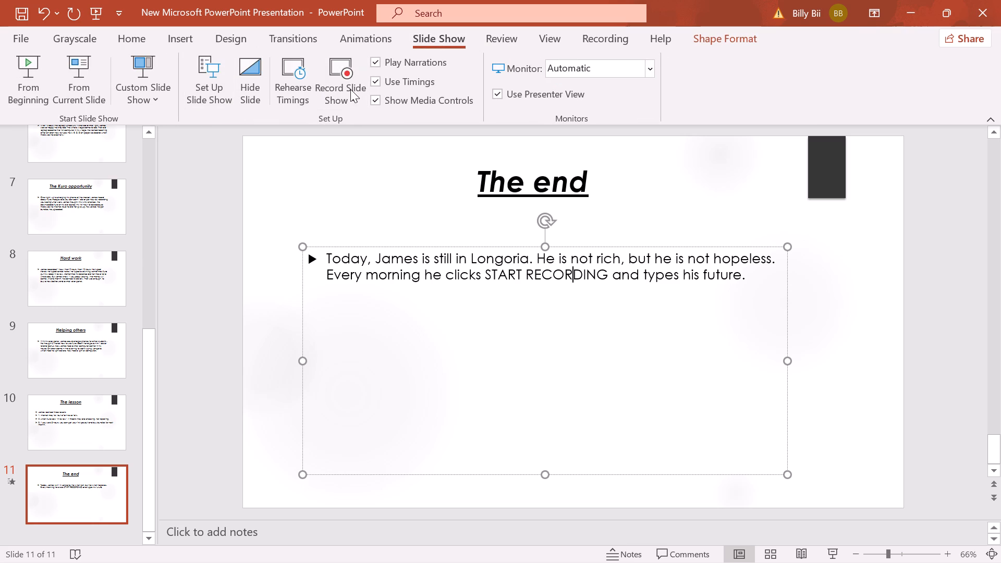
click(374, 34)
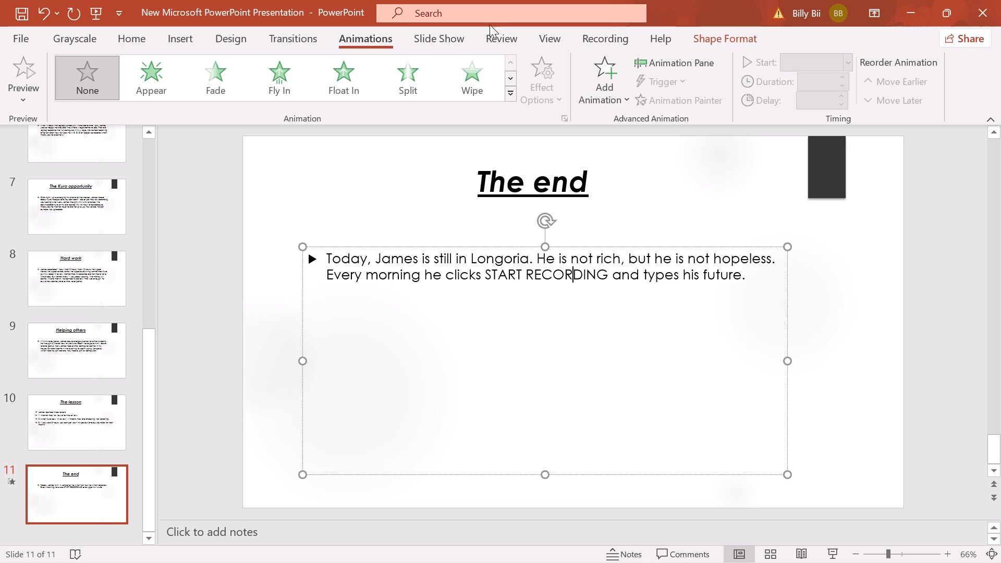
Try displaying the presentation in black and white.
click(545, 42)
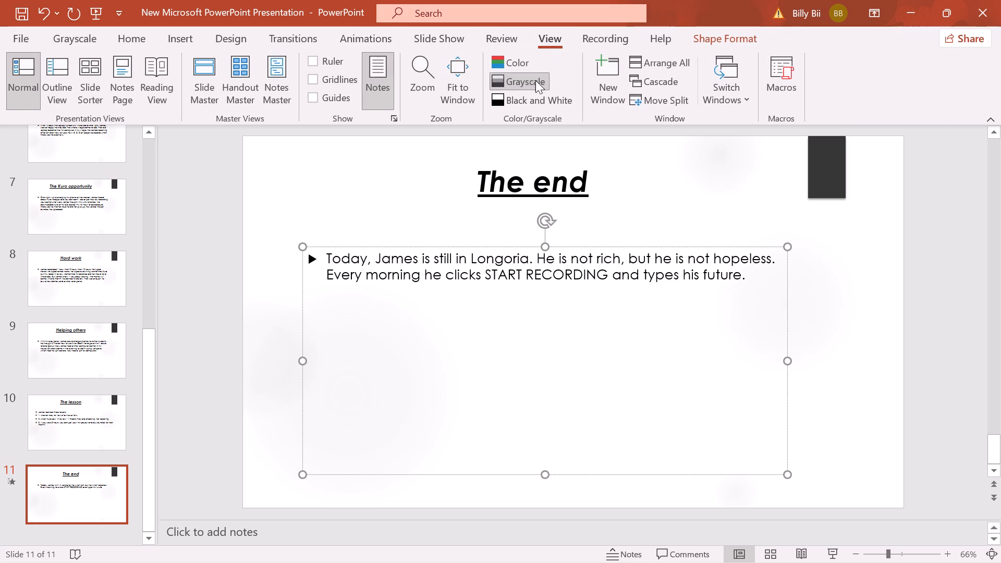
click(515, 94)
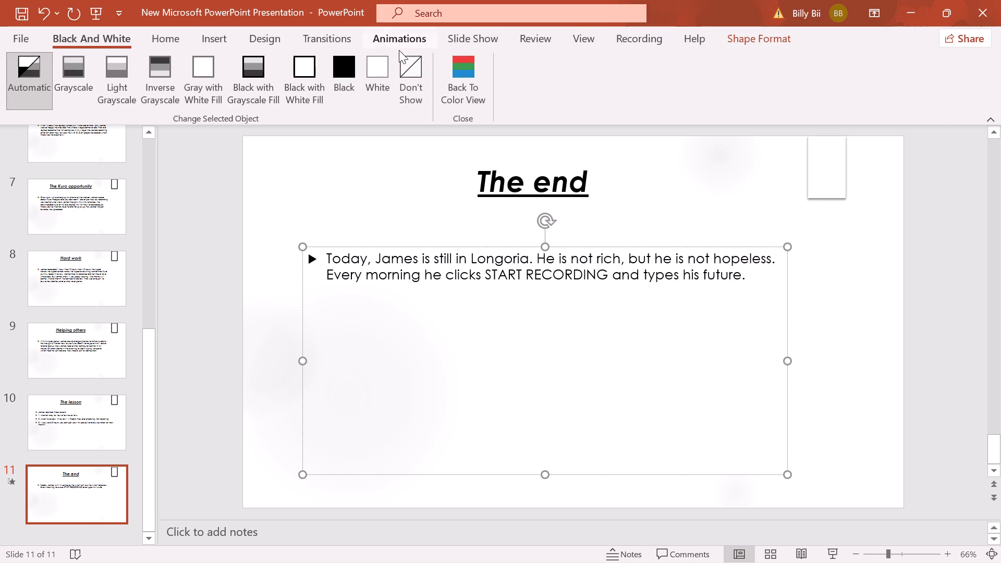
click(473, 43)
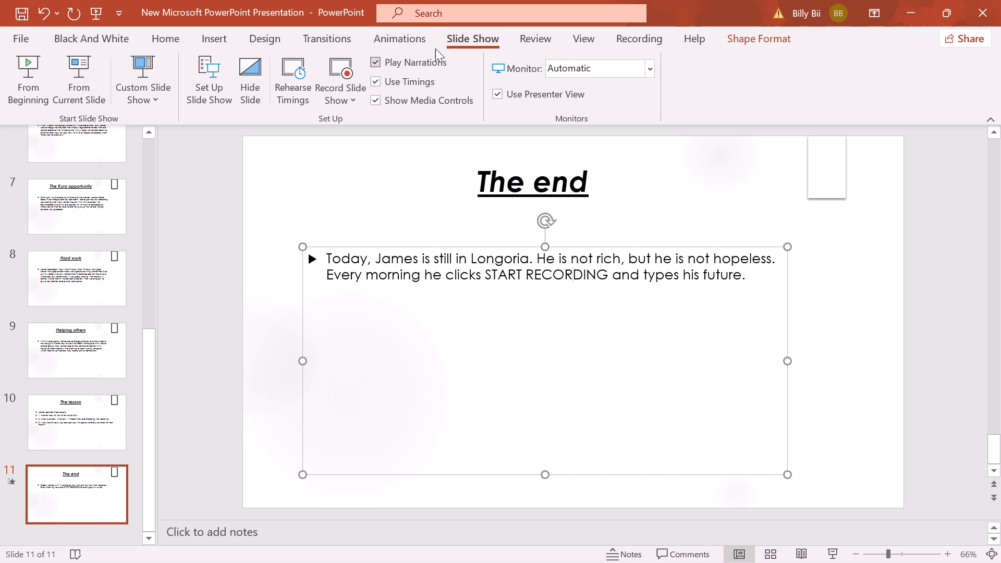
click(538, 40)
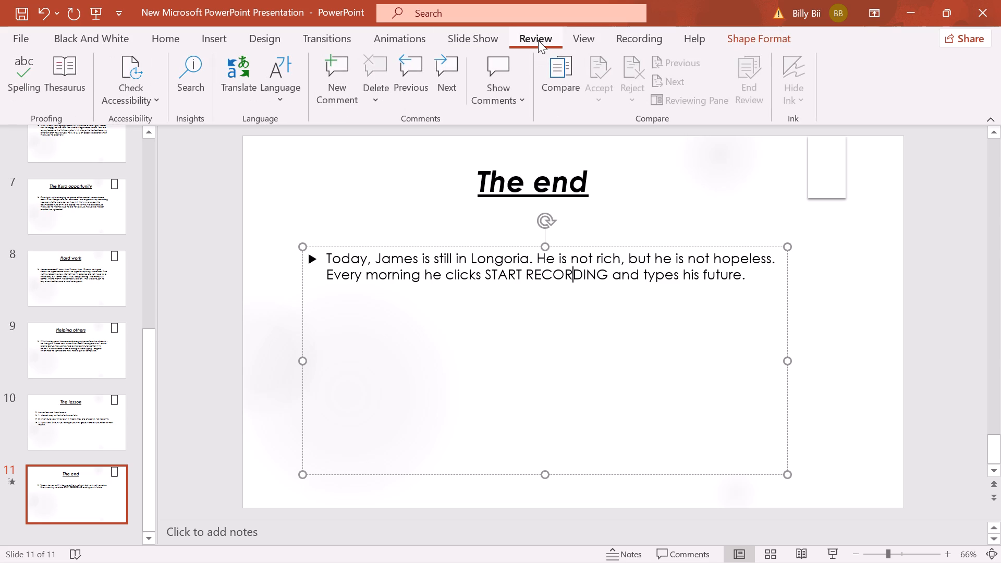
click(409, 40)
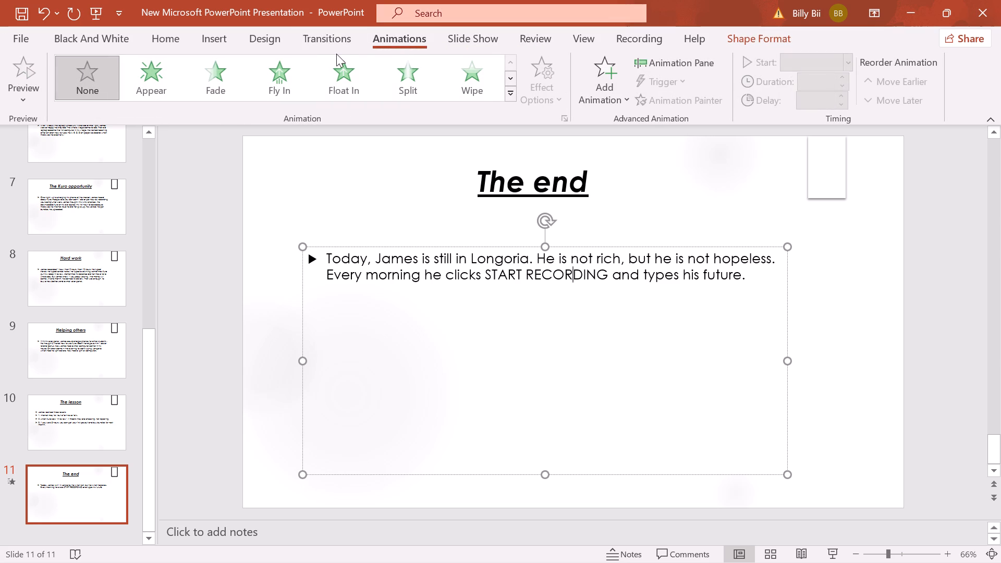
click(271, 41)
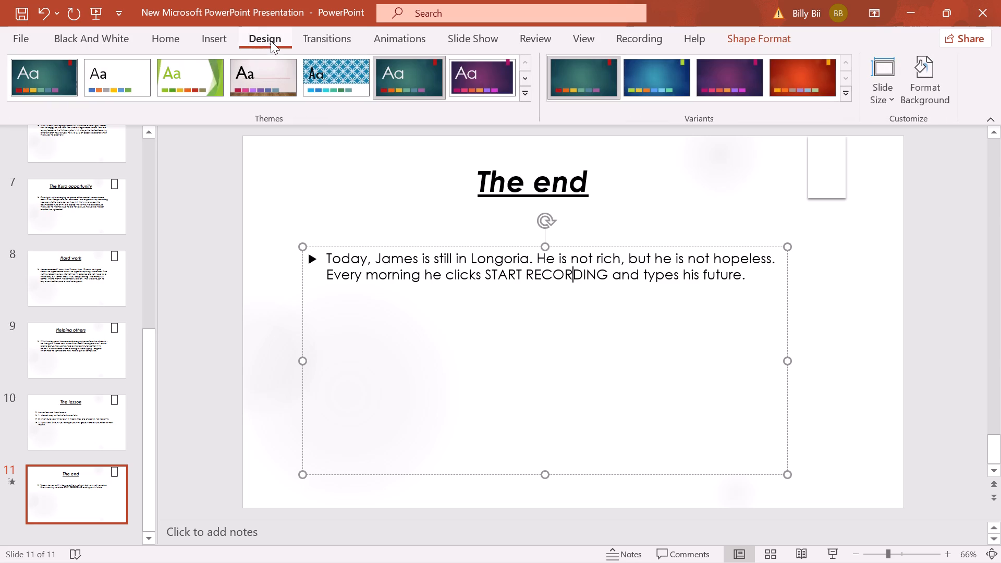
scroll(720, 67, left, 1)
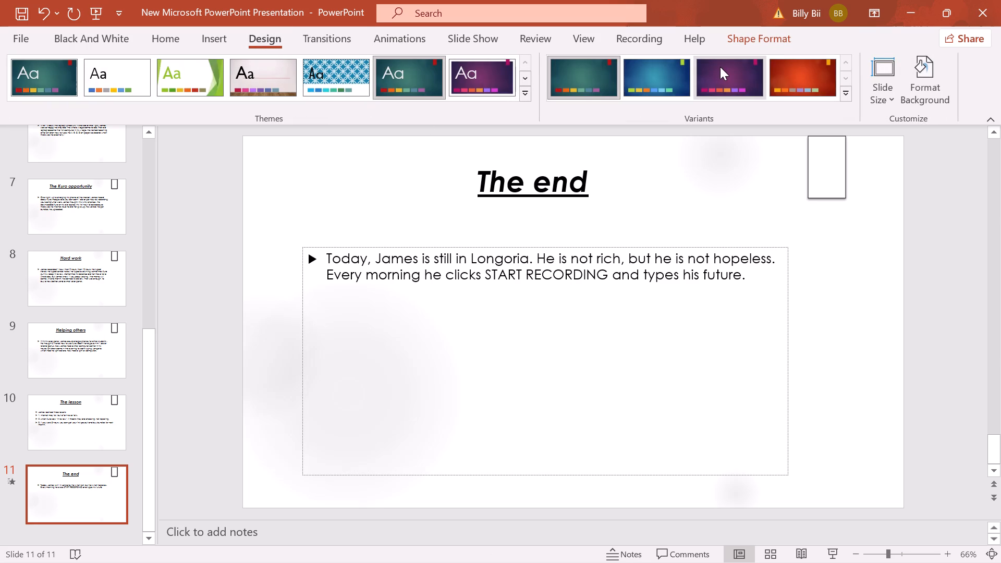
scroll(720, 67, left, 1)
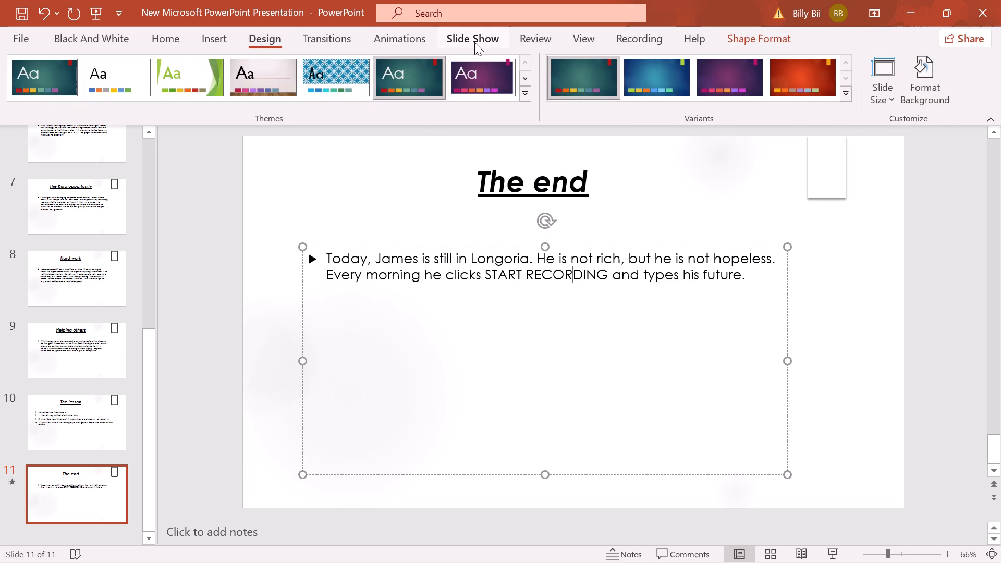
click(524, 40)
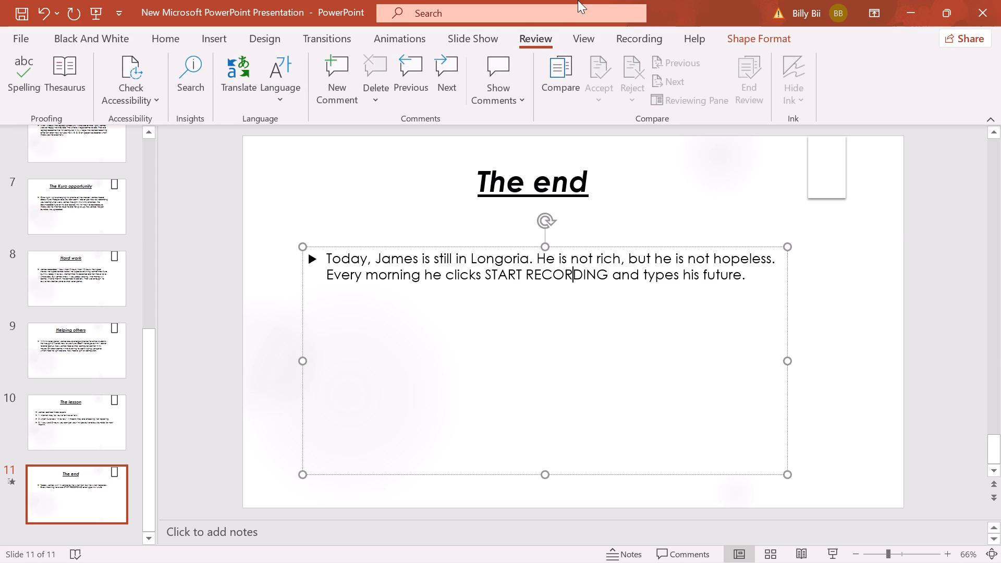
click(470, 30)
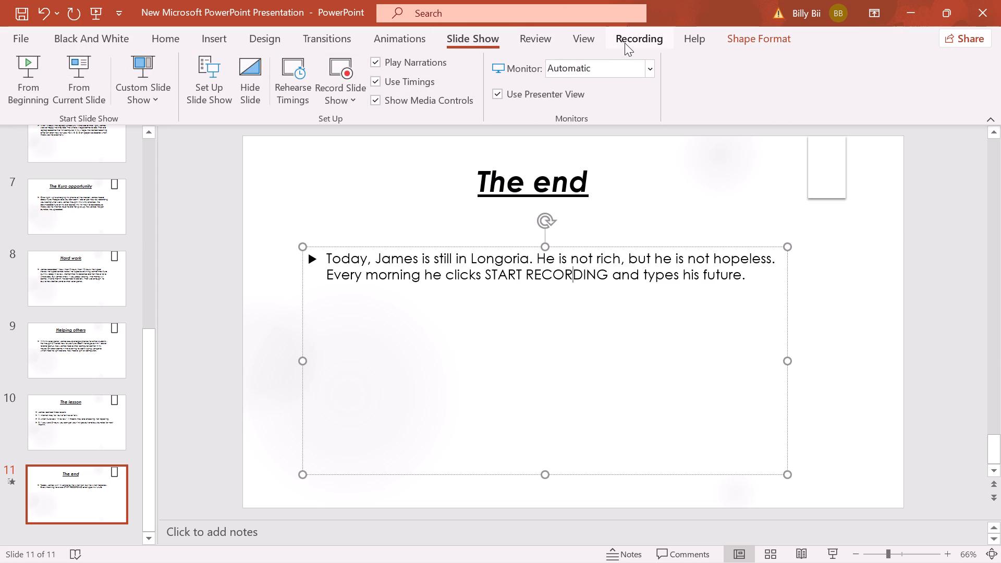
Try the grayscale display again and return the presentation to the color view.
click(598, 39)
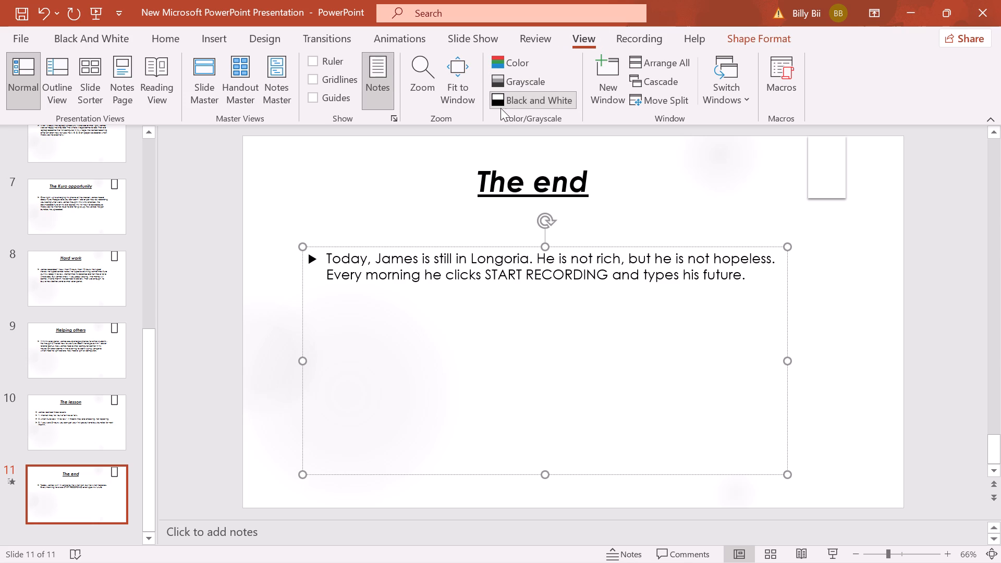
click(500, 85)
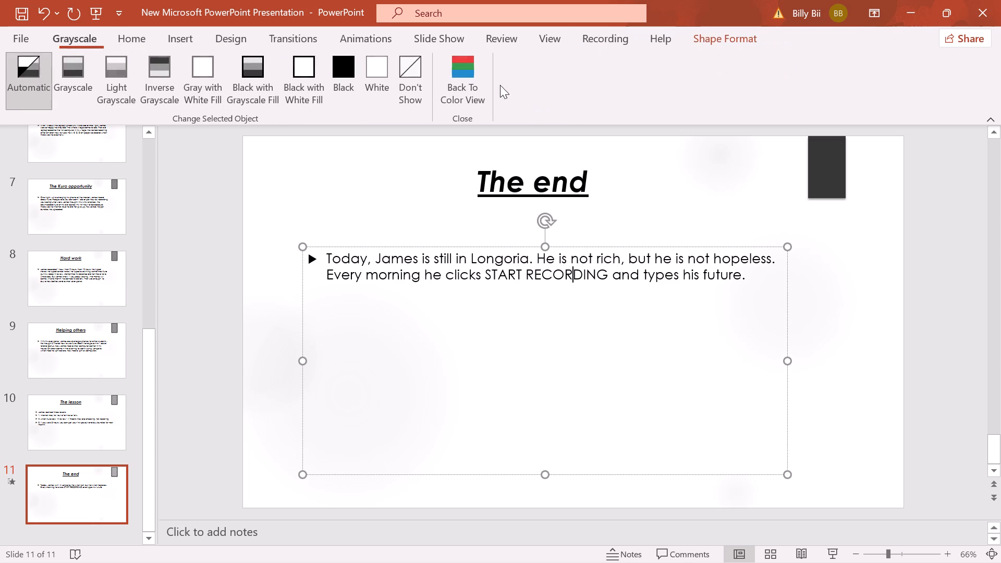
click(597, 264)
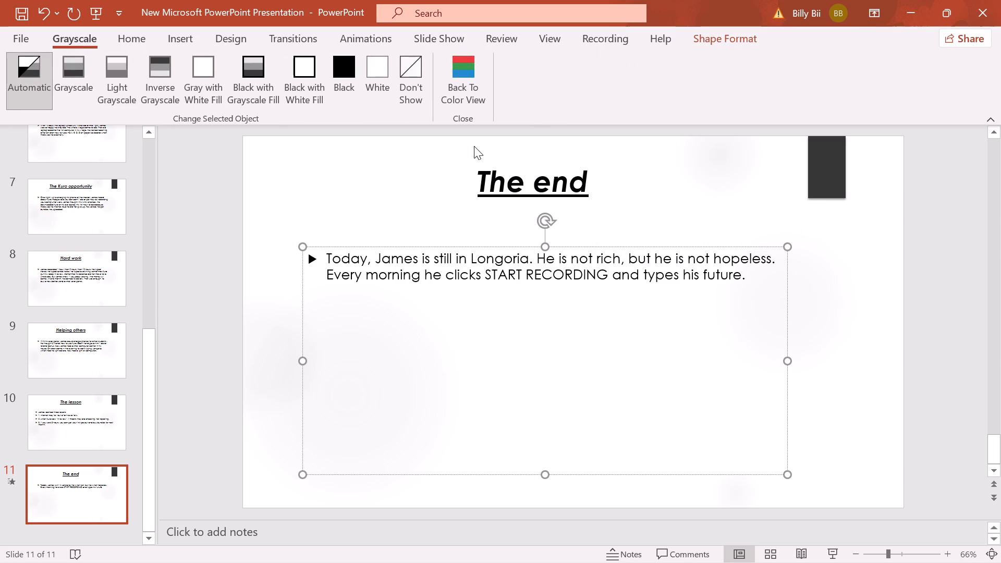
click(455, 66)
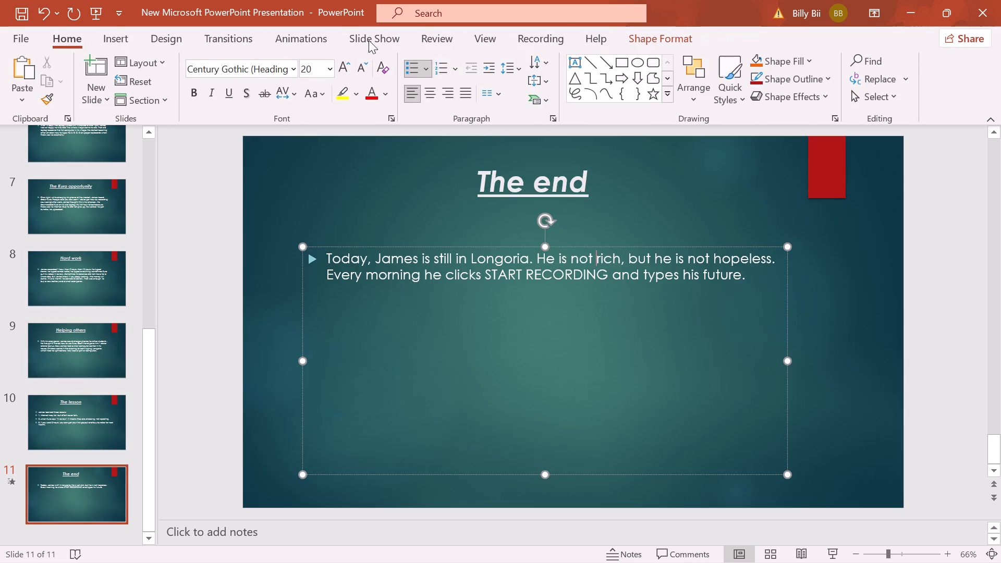
Bring up the slide show commands for the presentation.
double_click(365, 35)
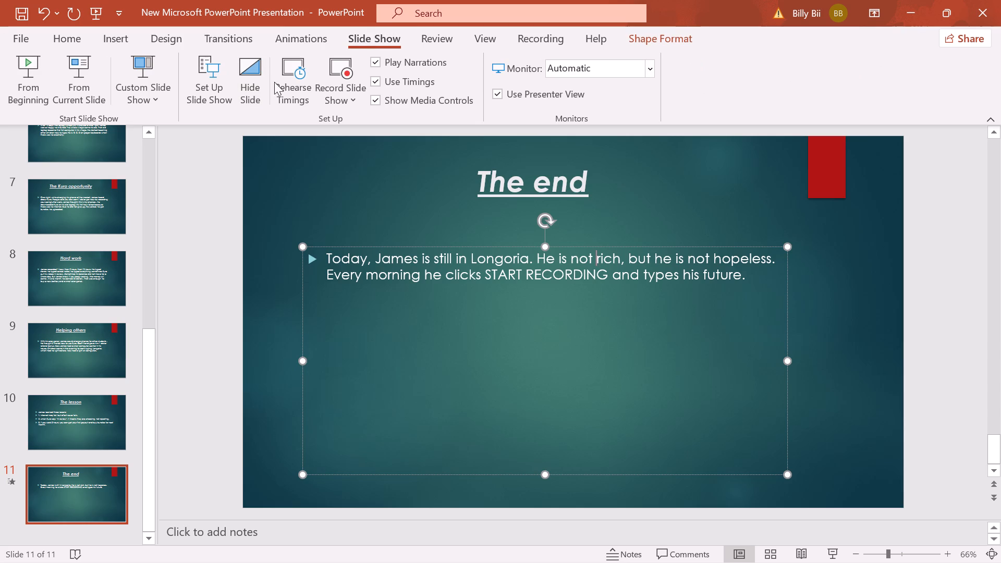
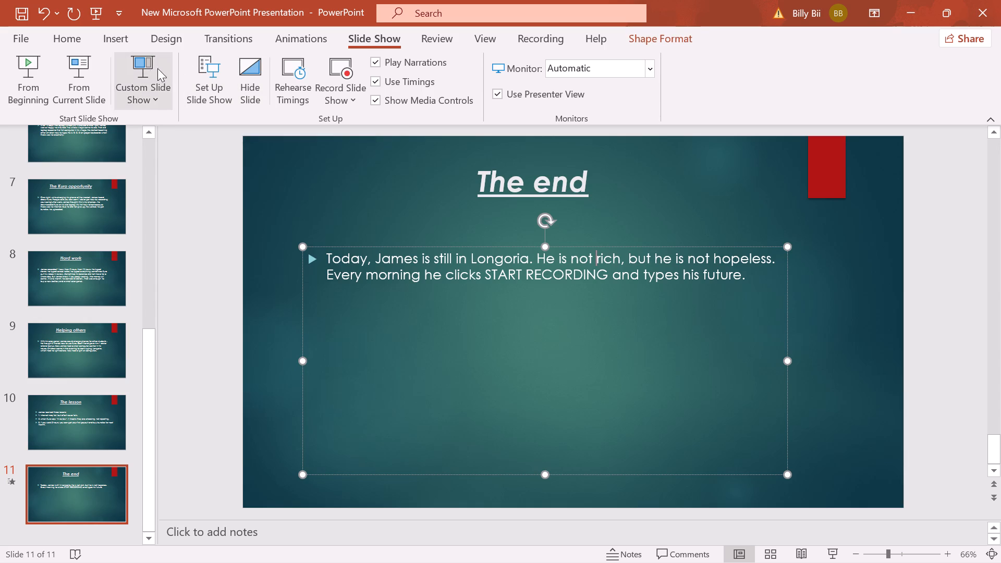
Play the slide show from the first slide and page through all slides to the end.
click(34, 80)
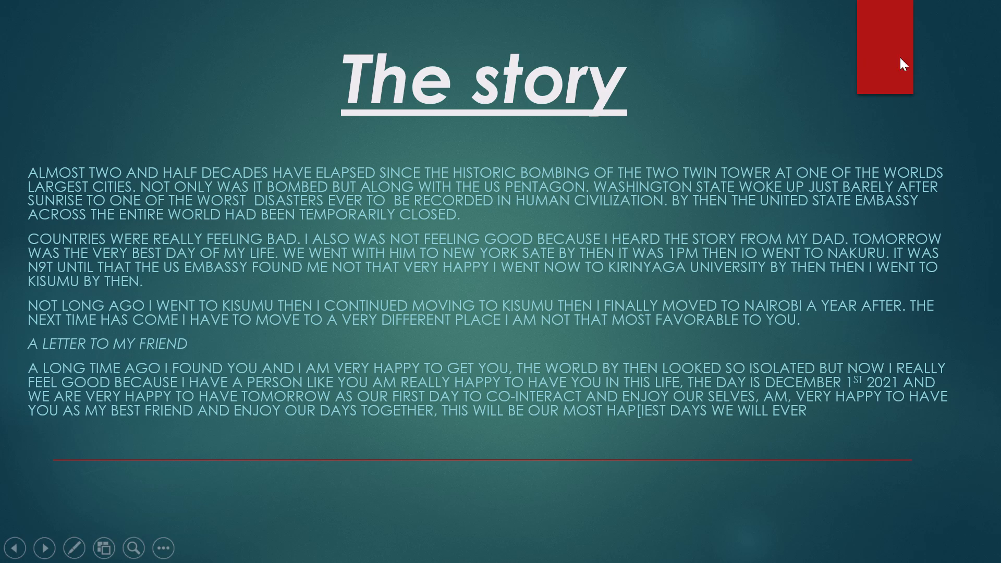
triple_click(913, 59)
triple_click(913, 59)
triple_click(913, 59)
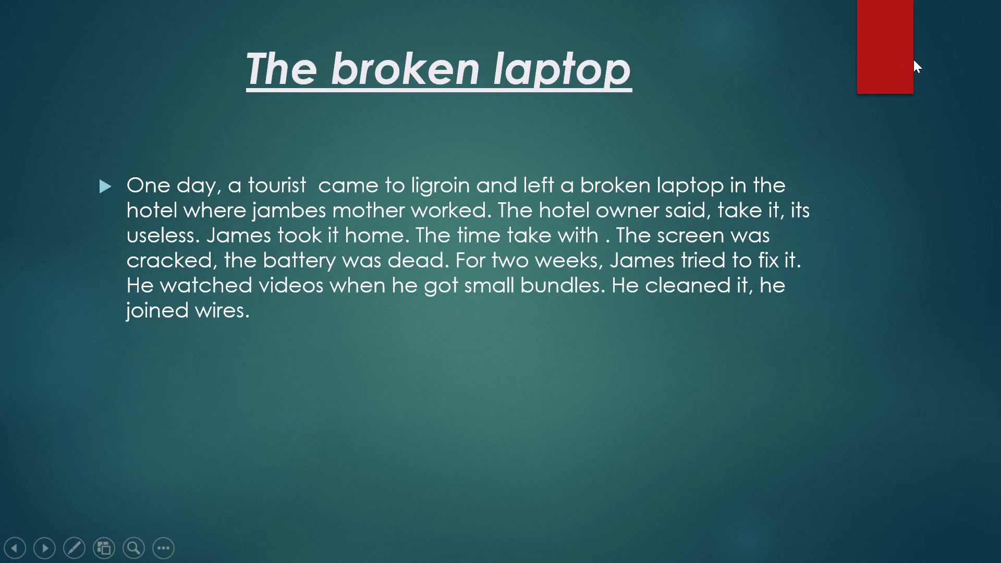
double_click(913, 59)
triple_click(913, 59)
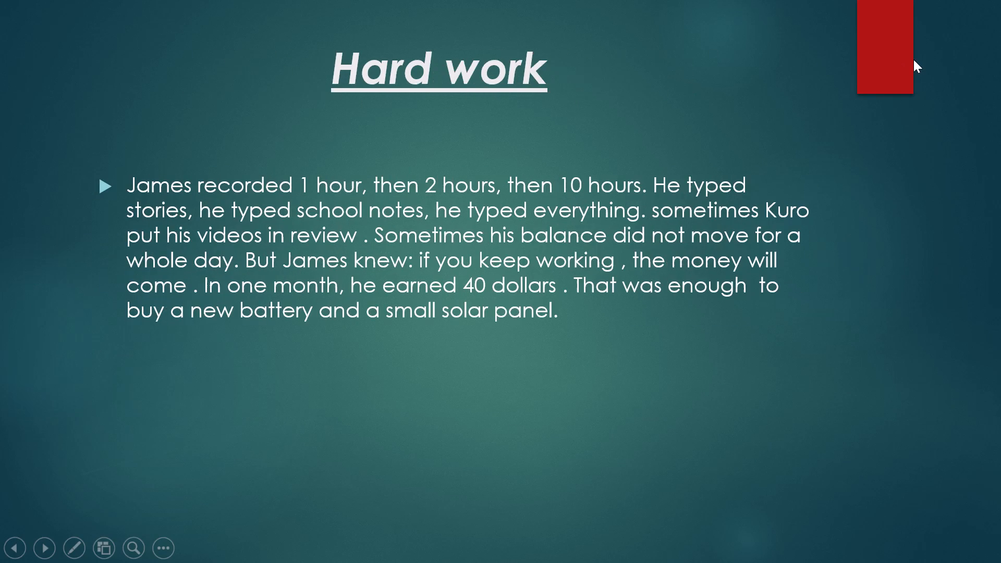
triple_click(913, 59)
triple_click(913, 59)
click(913, 59)
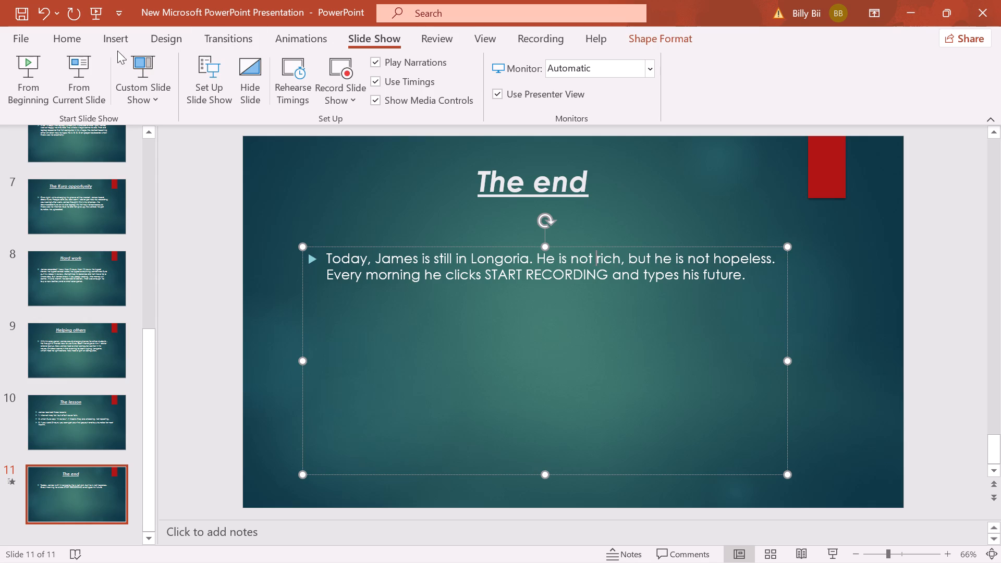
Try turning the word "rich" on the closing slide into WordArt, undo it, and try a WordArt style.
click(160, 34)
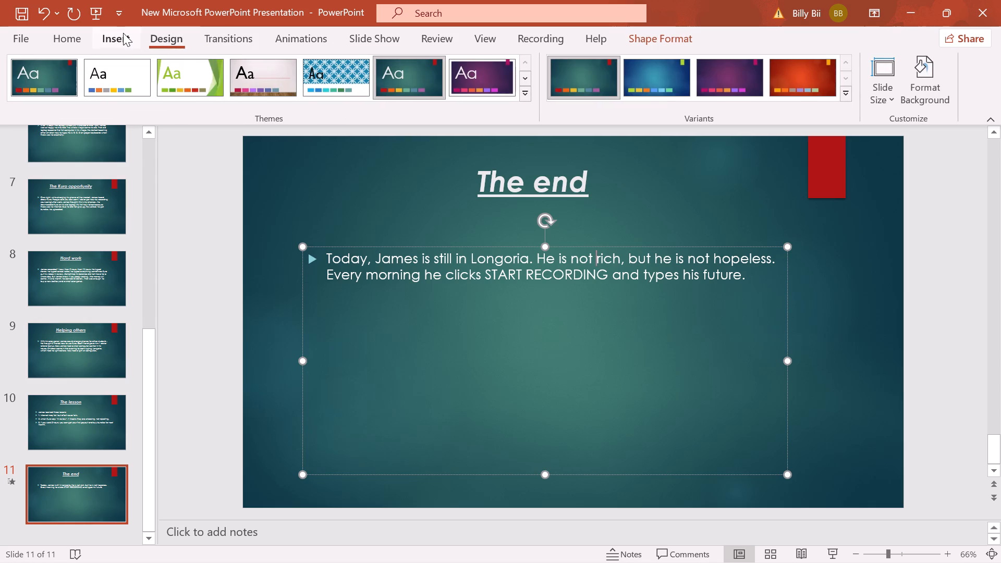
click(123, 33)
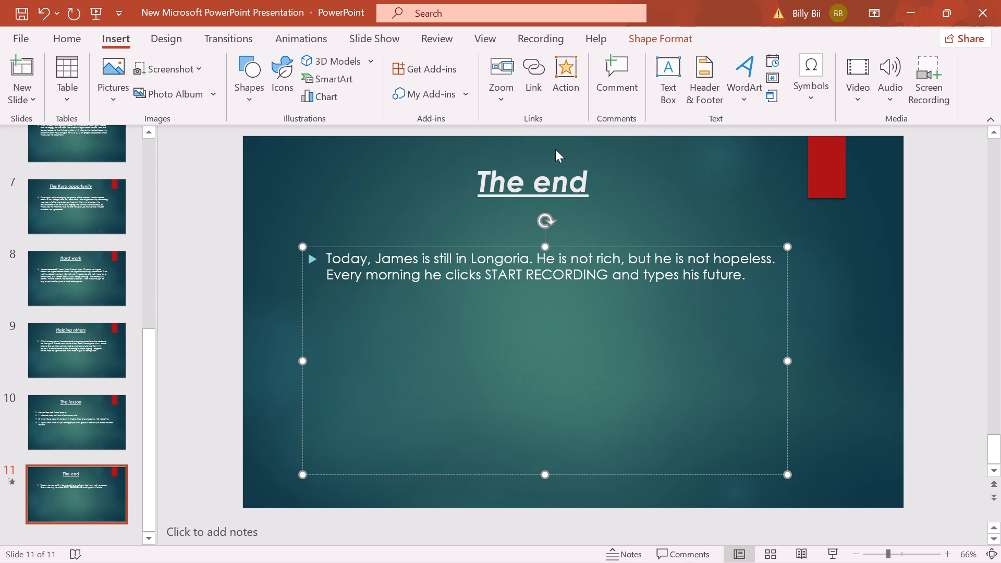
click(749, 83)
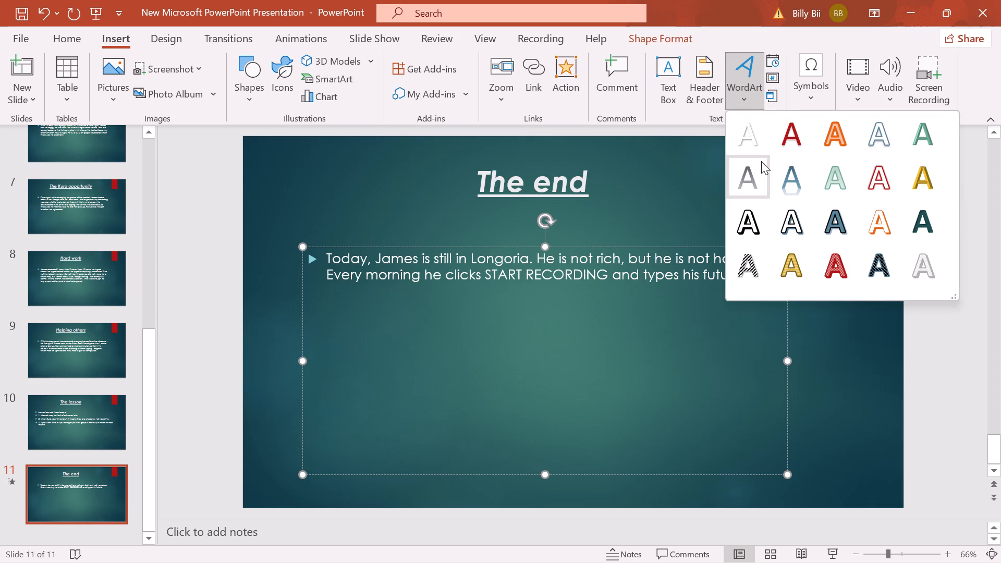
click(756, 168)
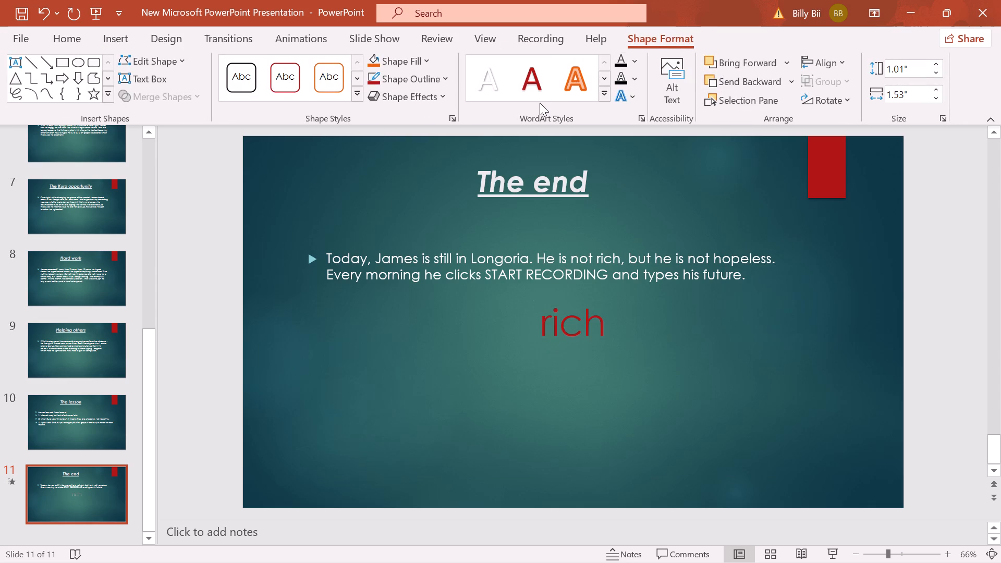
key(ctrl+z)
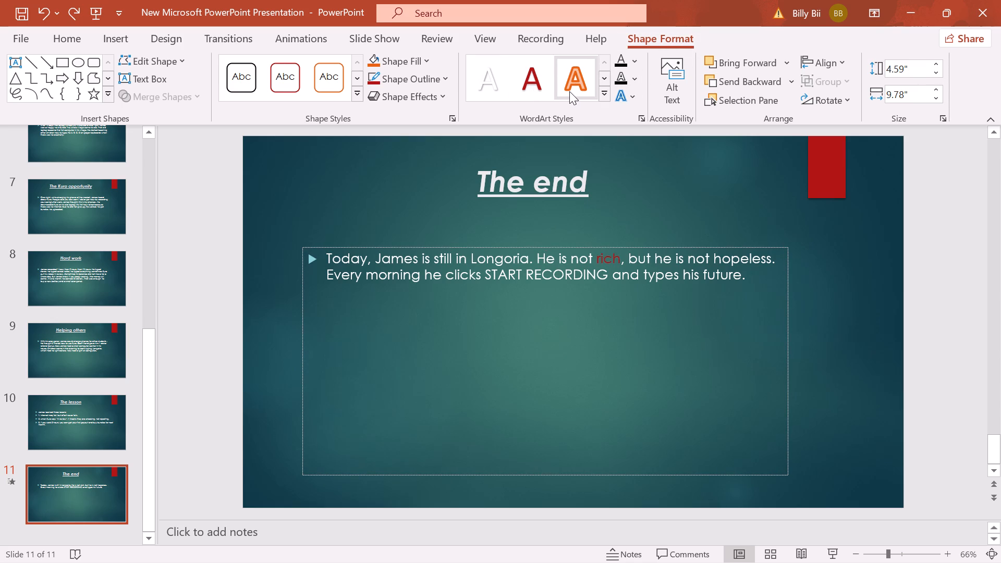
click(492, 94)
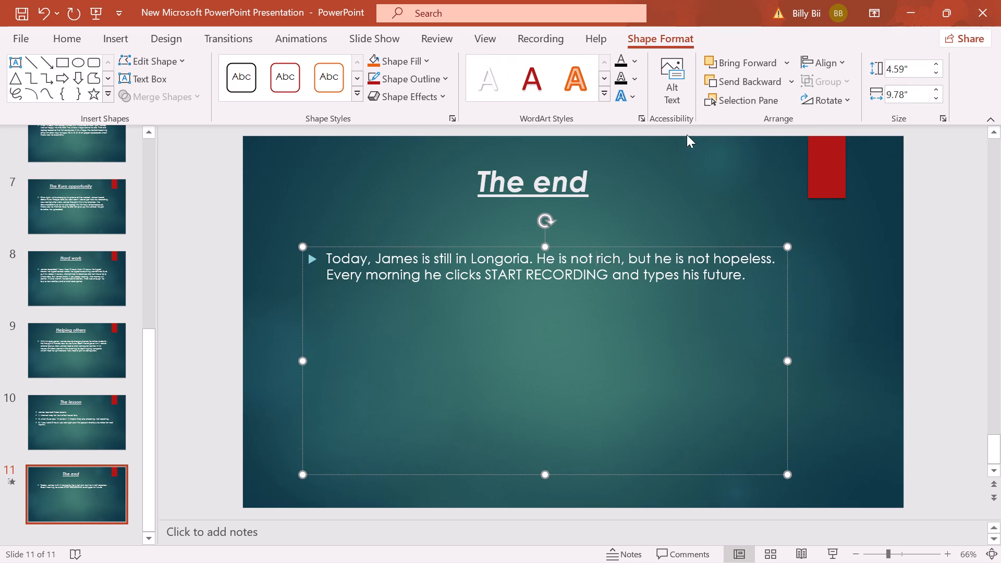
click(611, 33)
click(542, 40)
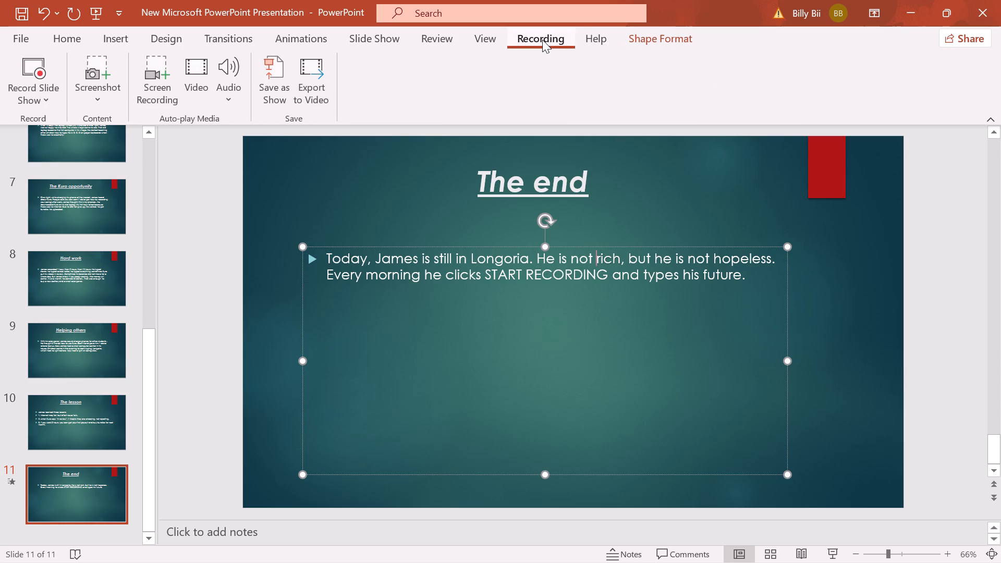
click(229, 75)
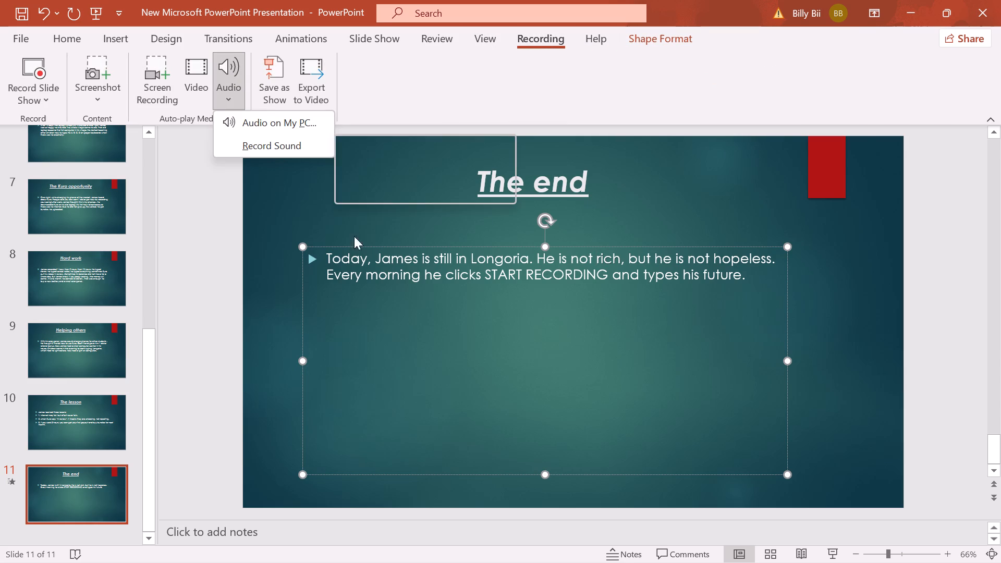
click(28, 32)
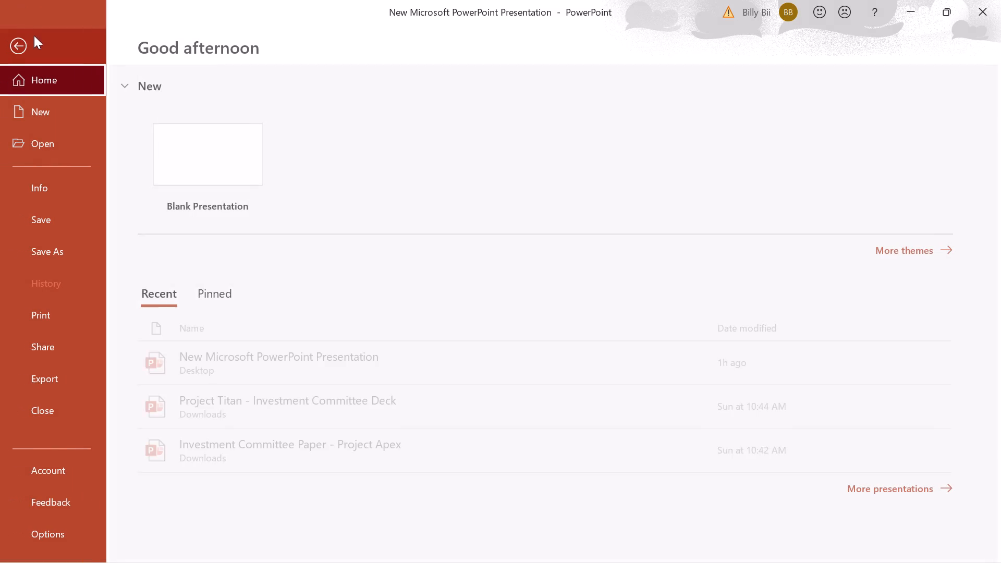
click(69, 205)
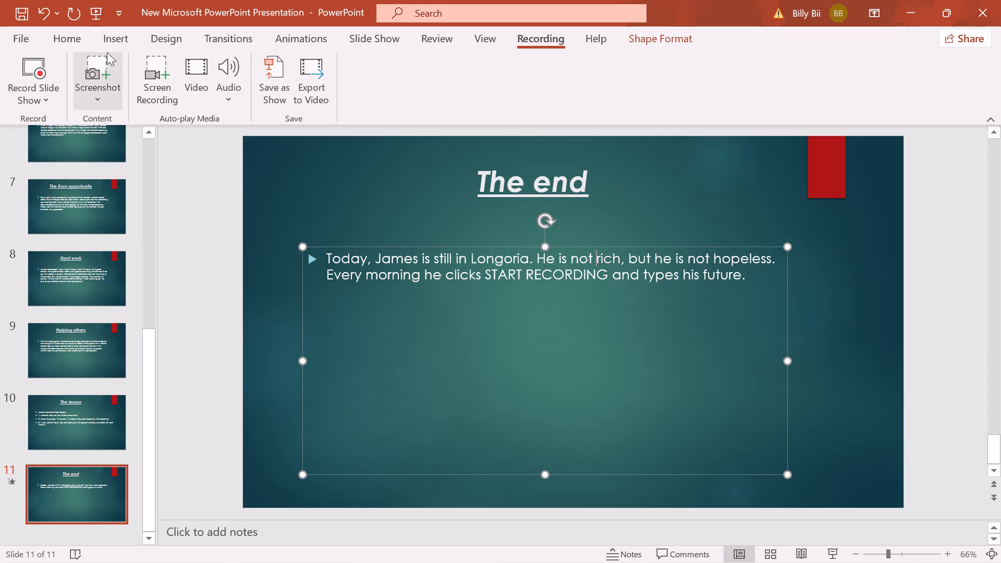
Add a new slide after "The end" and title it "The conclusion".
click(111, 42)
click(33, 63)
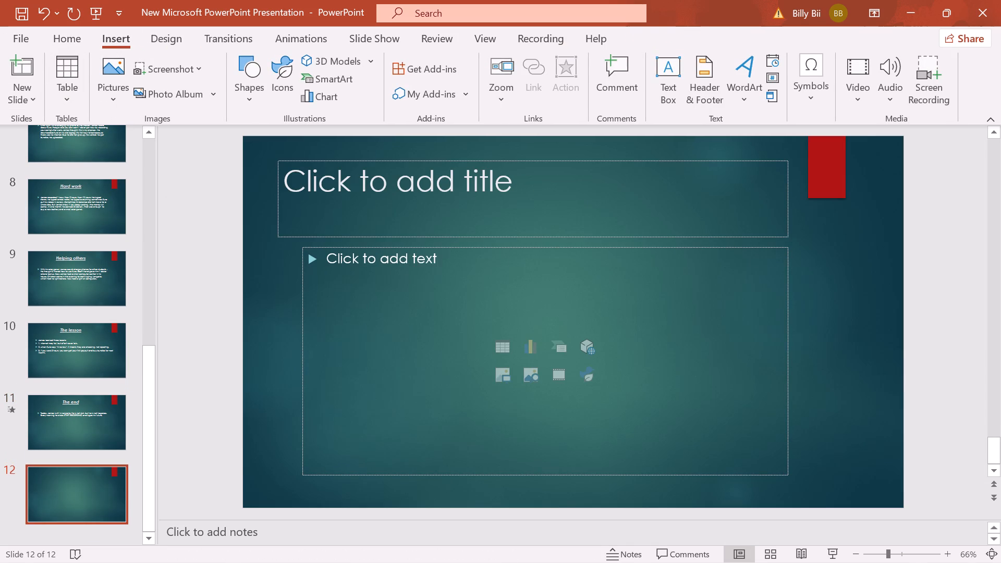
text(the conclusion)
key(Return)
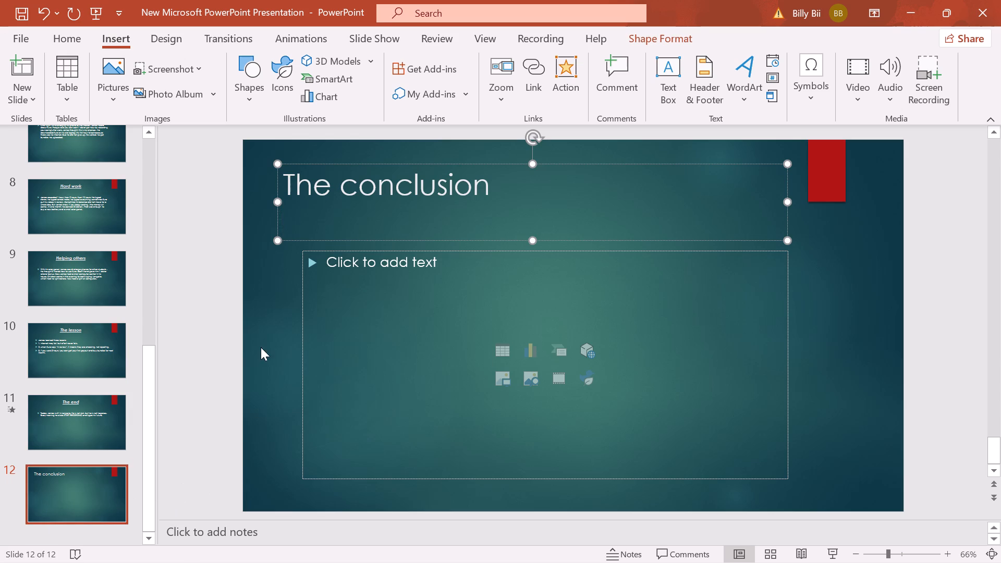
Start the body text of the conclusion slide with "The end says that".
click(347, 297)
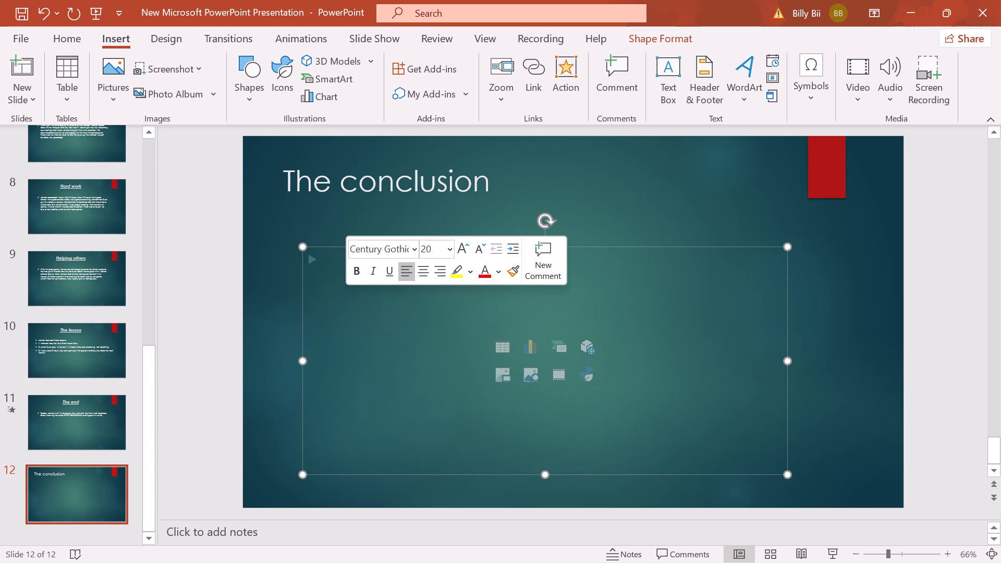
text(the)
key(space)
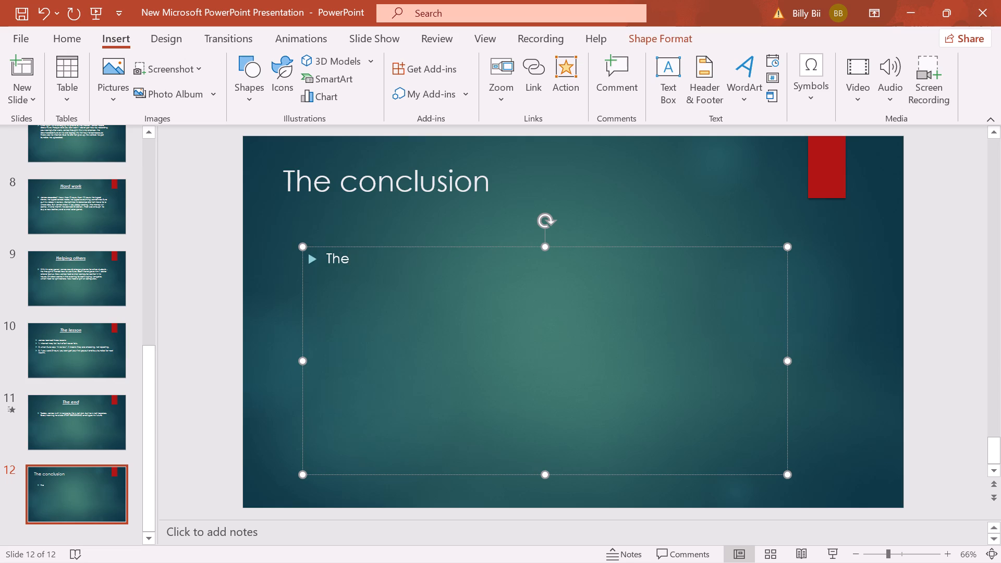
text(end says that)
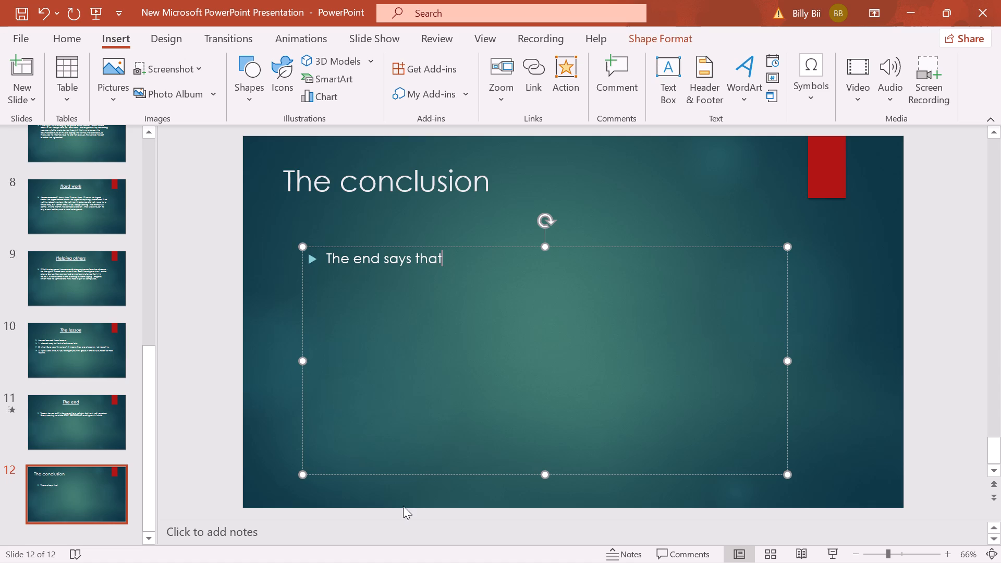
click(440, 329)
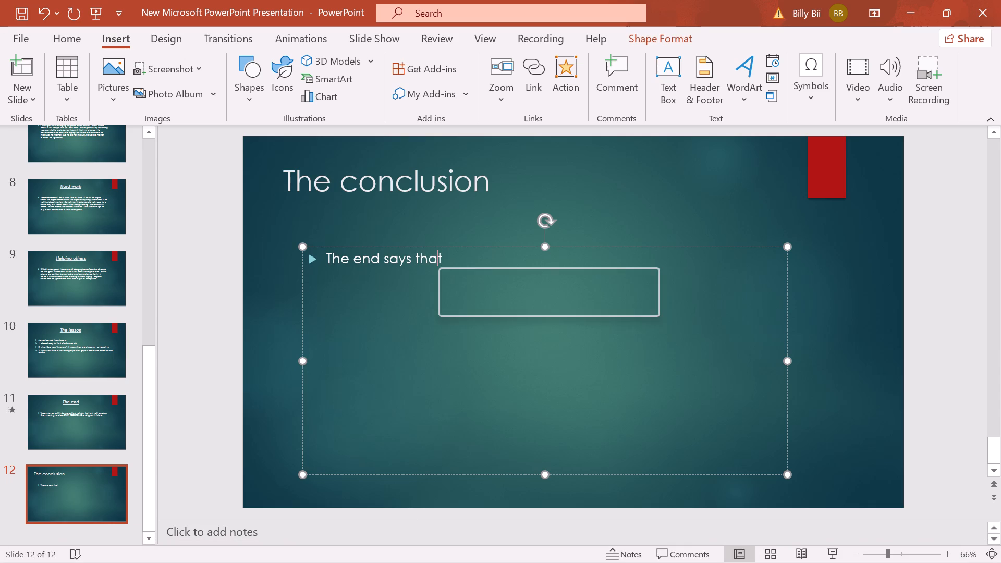
click(467, 255)
click(467, 255)
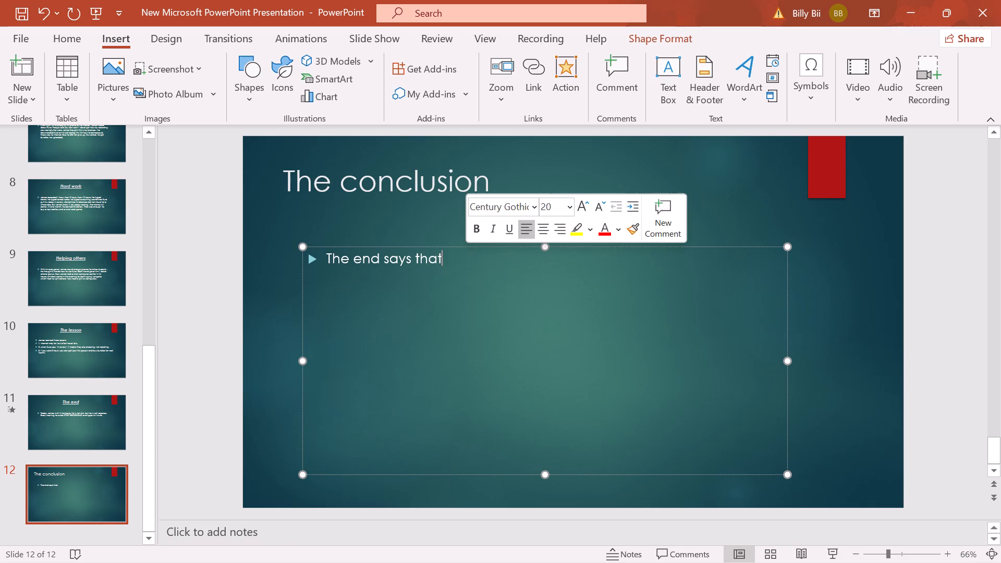
key(space)
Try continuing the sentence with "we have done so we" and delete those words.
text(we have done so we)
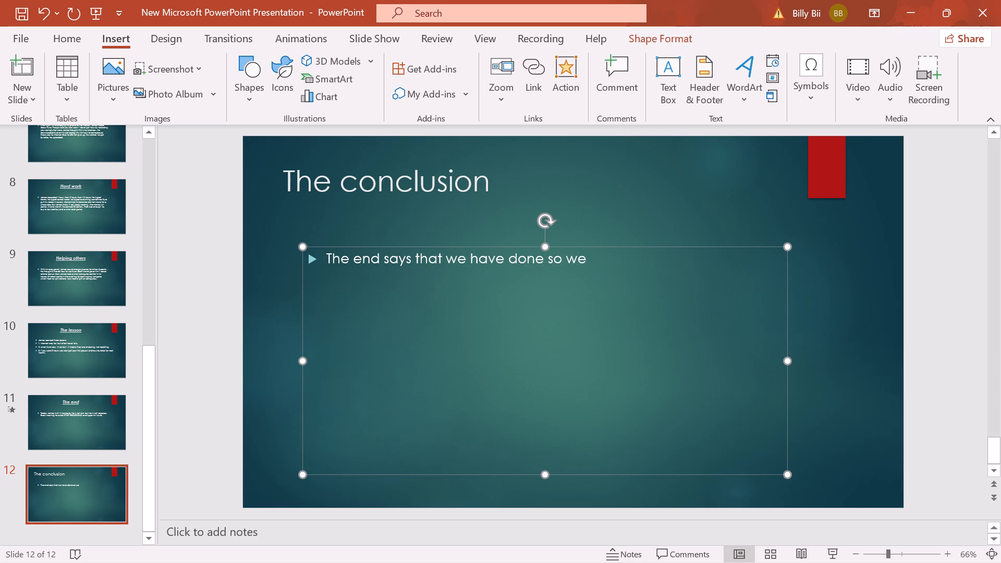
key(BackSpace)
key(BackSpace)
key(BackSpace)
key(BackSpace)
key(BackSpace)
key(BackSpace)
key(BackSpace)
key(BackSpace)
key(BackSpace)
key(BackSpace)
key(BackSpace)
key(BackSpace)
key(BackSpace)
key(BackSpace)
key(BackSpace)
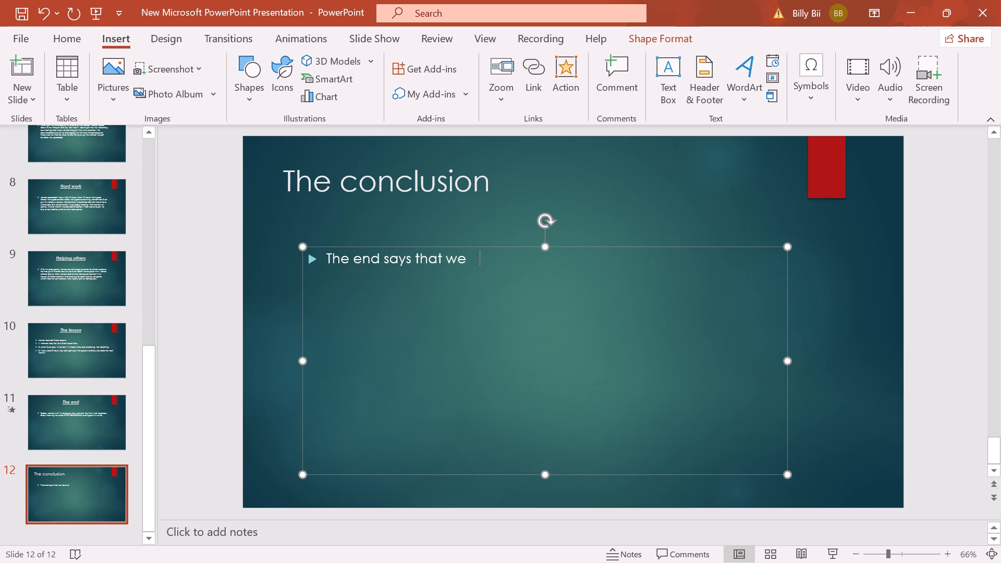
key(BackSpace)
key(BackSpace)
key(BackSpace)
Continue the conclusion sentence with "he did so well and continued with kuro".
text(he)
key(space)
text(did soi)
key(BackSpace)
key(BackSpace)
text(o well and contu)
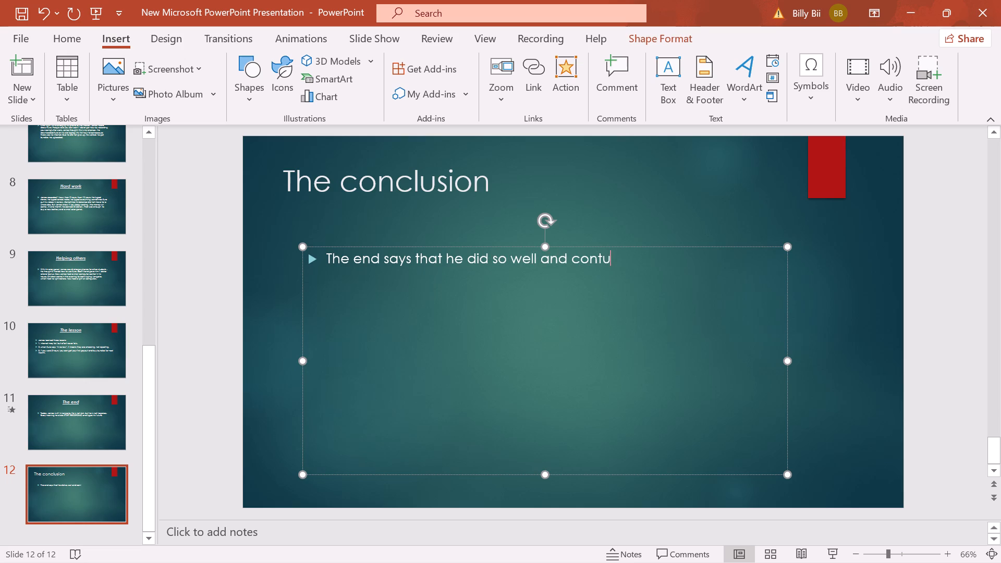
key(BackSpace)
text(inue d)
key(BackSpace)
key(BackSpace)
text(d)
key(space)
text(wir)
key(BackSpace)
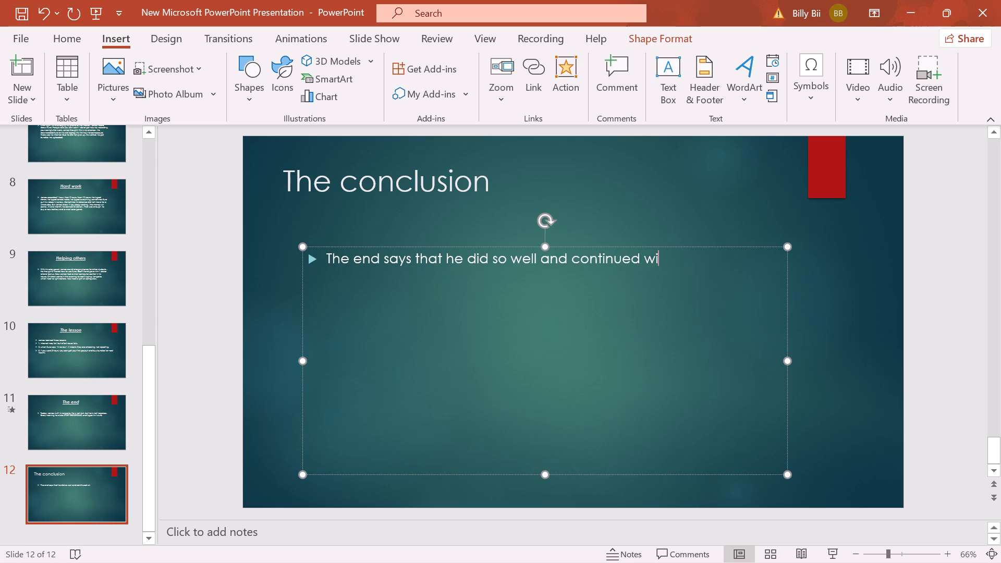
key(BackSpace)
text(ith ku)
text(ro)
Extend the conclusion sentence with "was the best encountyer he ever had,".
click(721, 258)
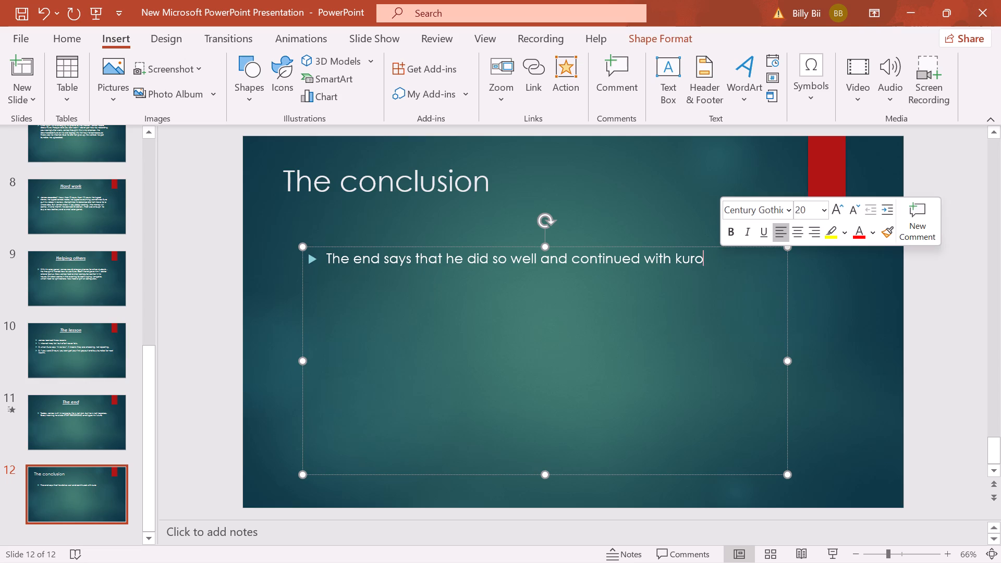
key(space)
text(was the best encountyer he ever)
key(space)
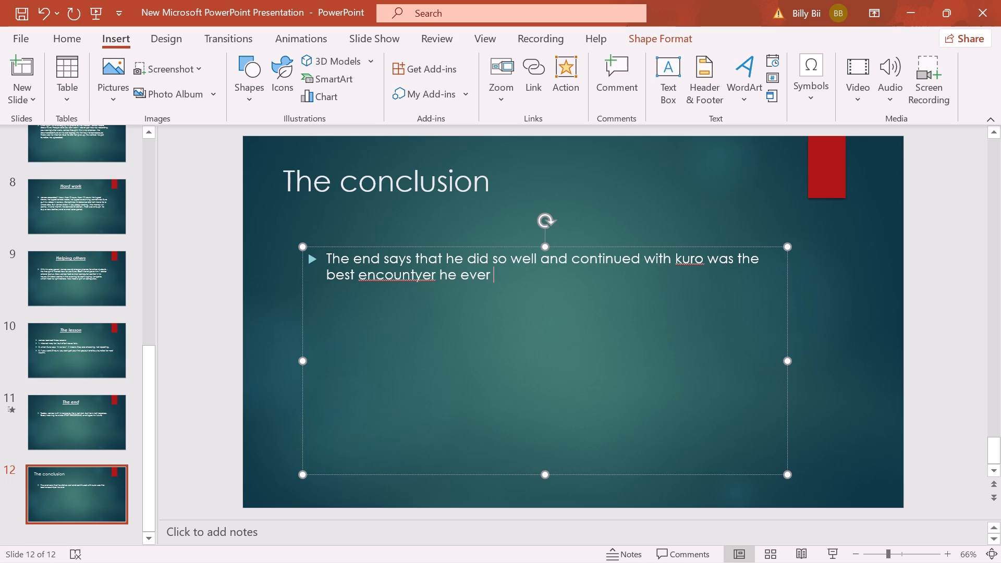
text(had)
text(,)
key(space)
Continue the conclusion sentence with "this now was the very best experience,".
text(this now was nthe)
key(BackSpace)
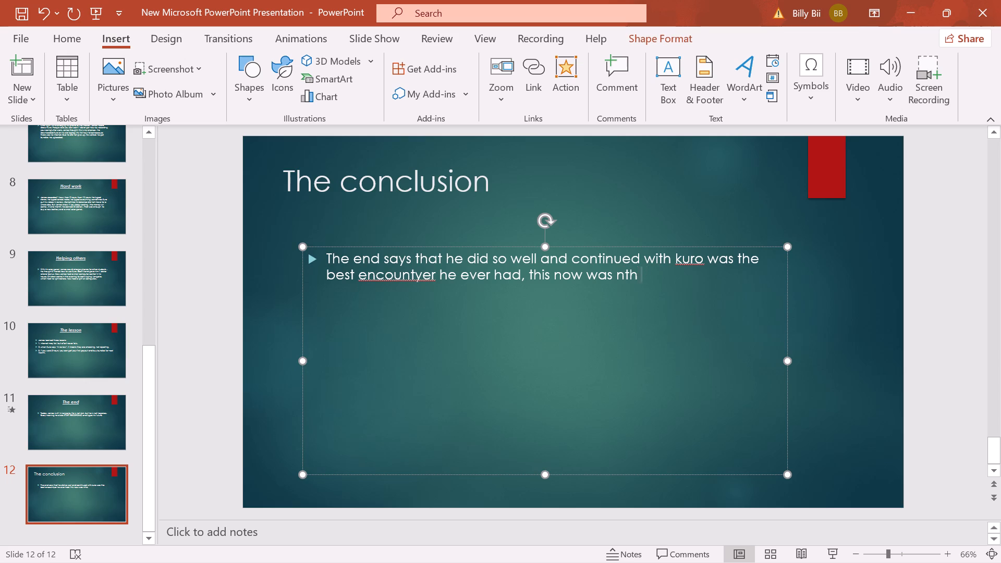
key(BackSpace)
key(BackSpace)
key(BackSpace)
text(the very v)
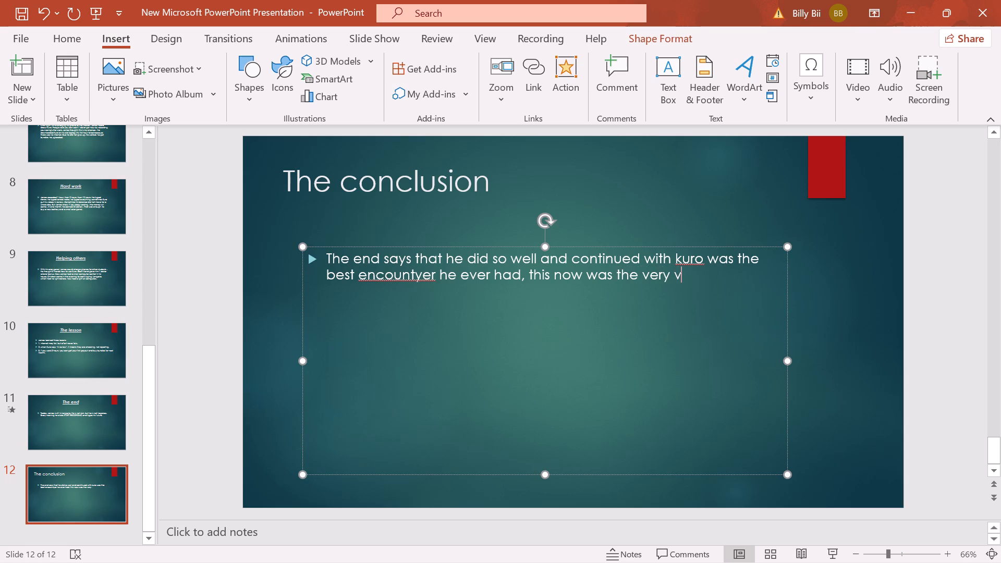
key(BackSpace)
text(best expe)
text(rie)
text(nce)
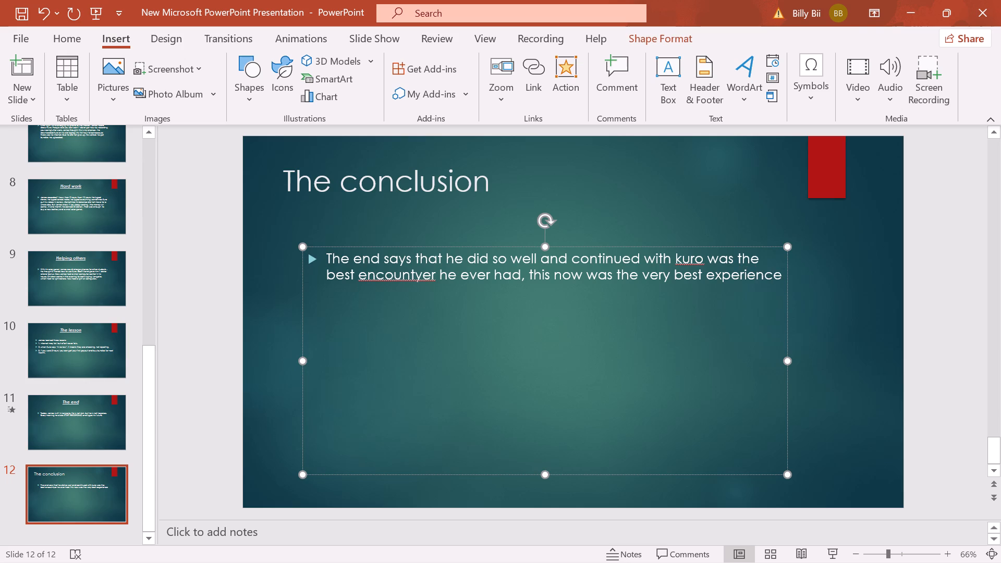
text(,)
key(space)
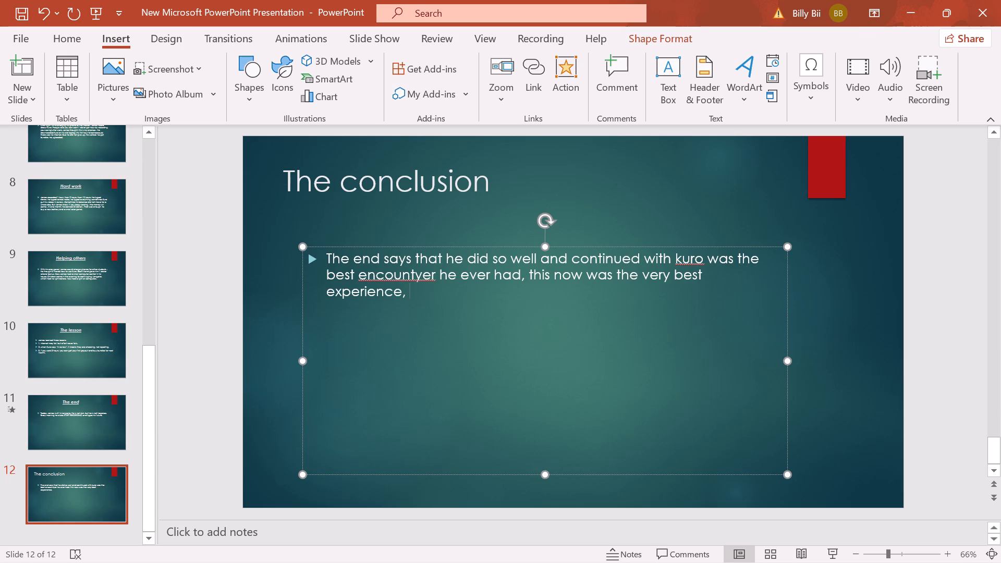
Correct the misspelled word "encountyer" to "encounter" in the conclusion text.
click(401, 277)
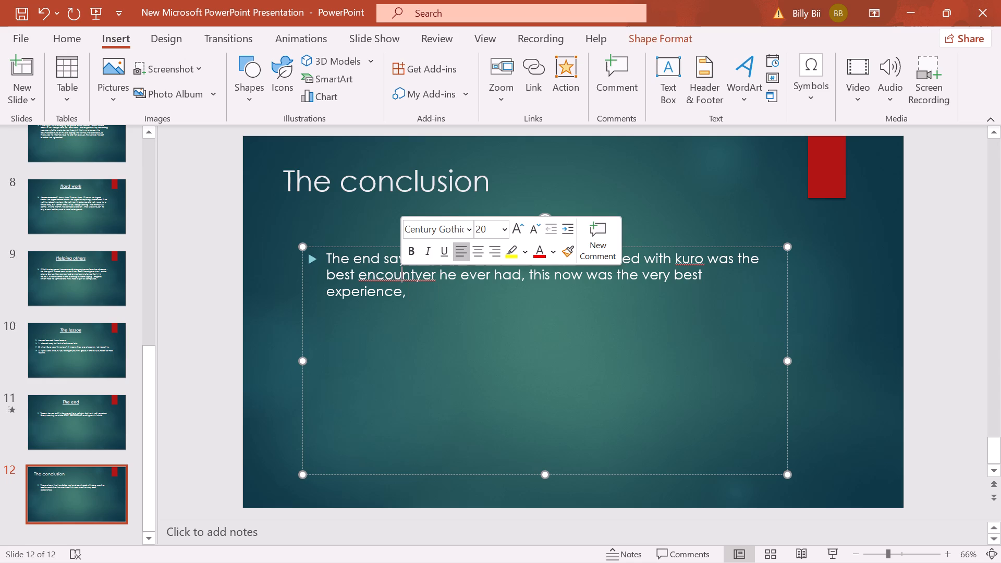
click(412, 290)
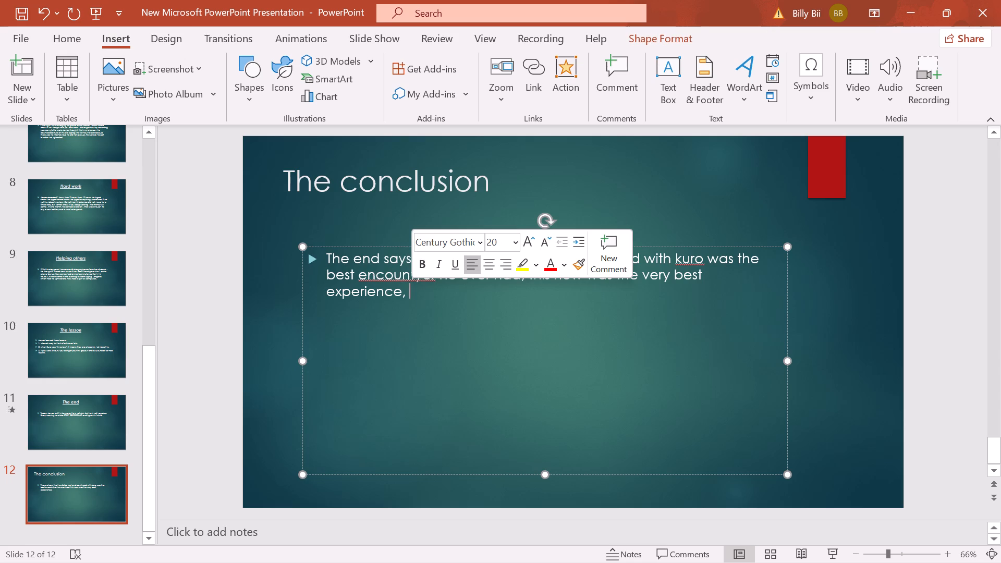
click(401, 270)
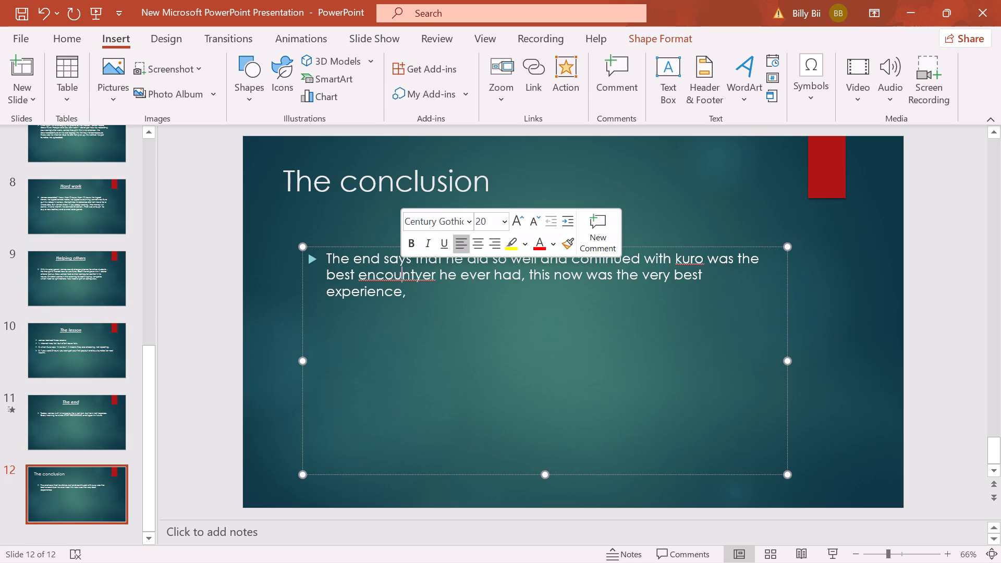
click(432, 270)
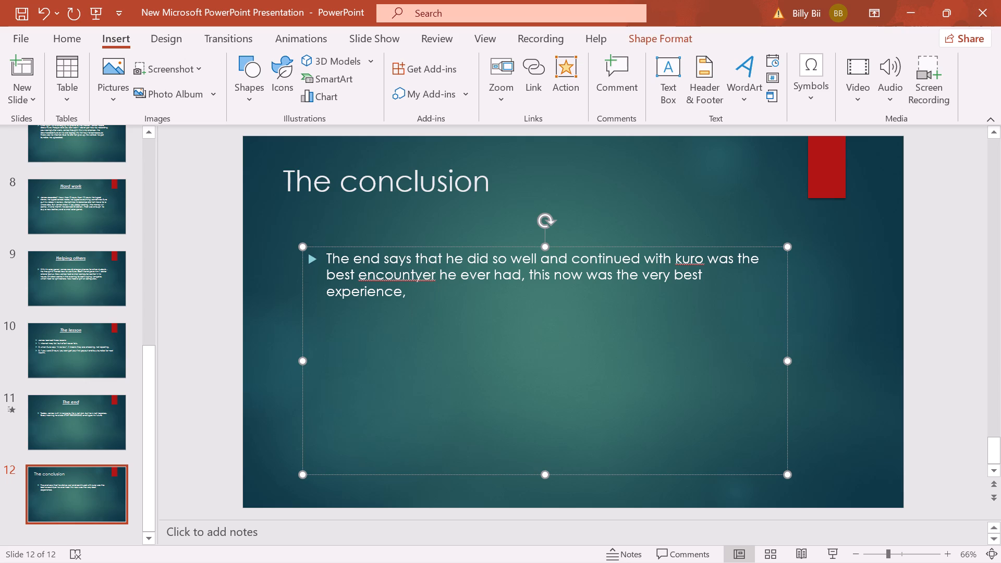
click(422, 275)
key(BackSpace)
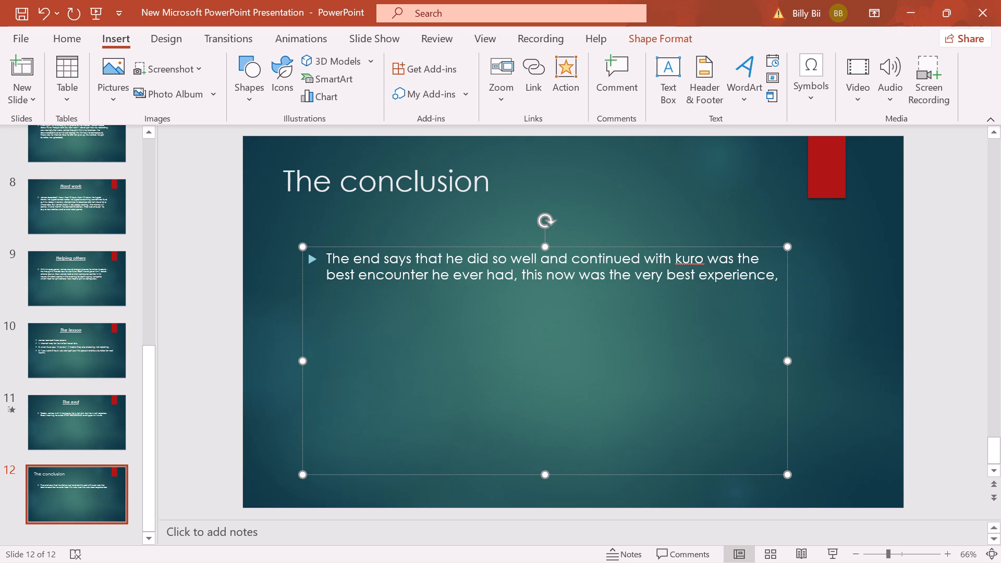
Extend the end of the conclusion sentence with "it made him very bhapopy that daily he earned money that helped him".
click(783, 272)
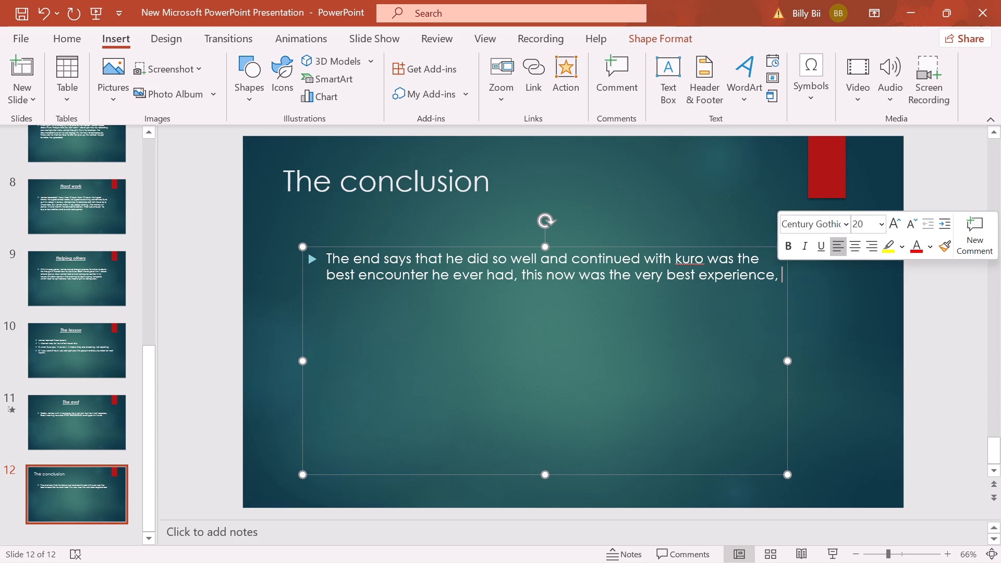
text(it made him very bhapop)
text(y that daily)
key(space)
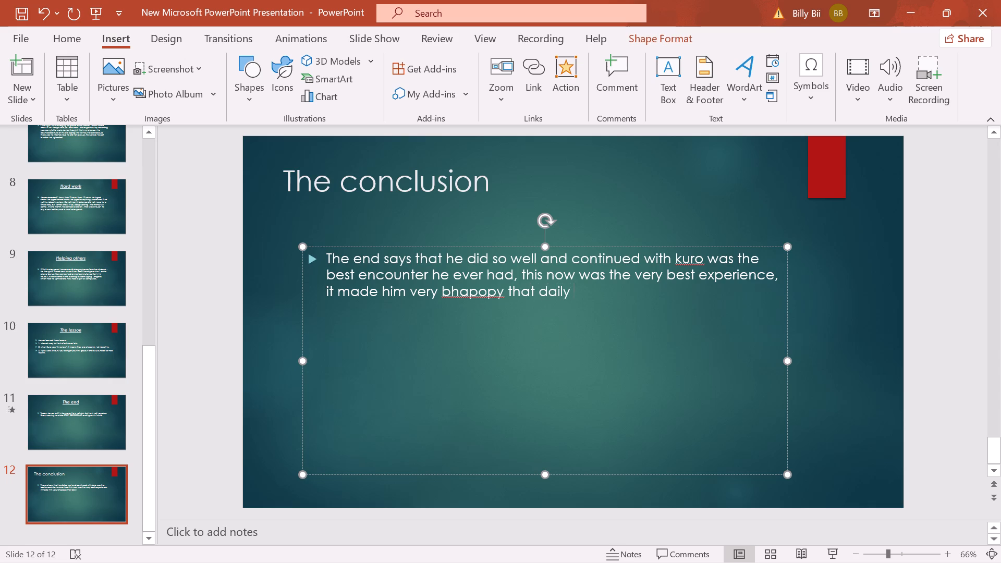
text(he earb)
key(BackSpace)
text(ned)
key(space)
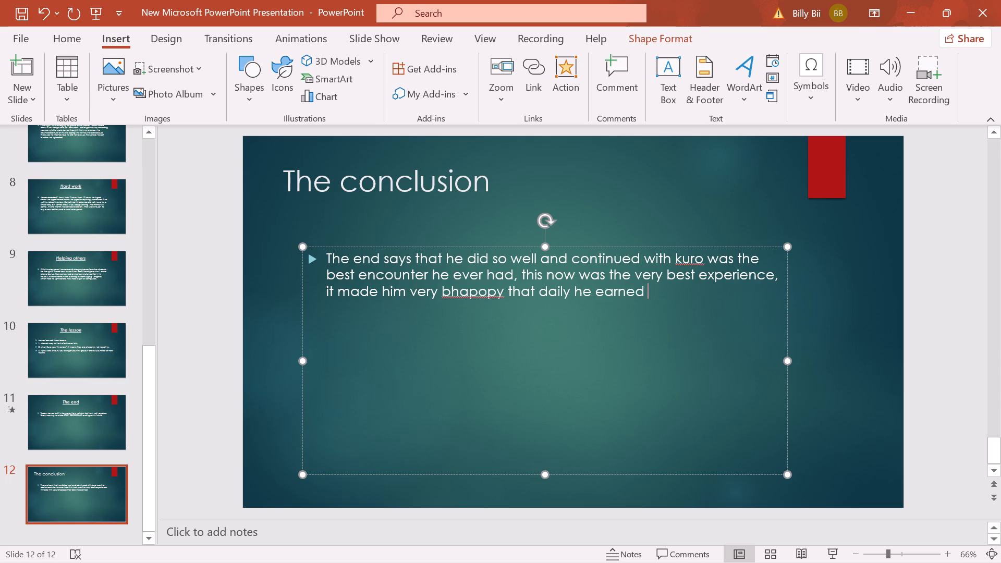
text(mob)
key(BackSpace)
text(ney that h)
text(elpo)
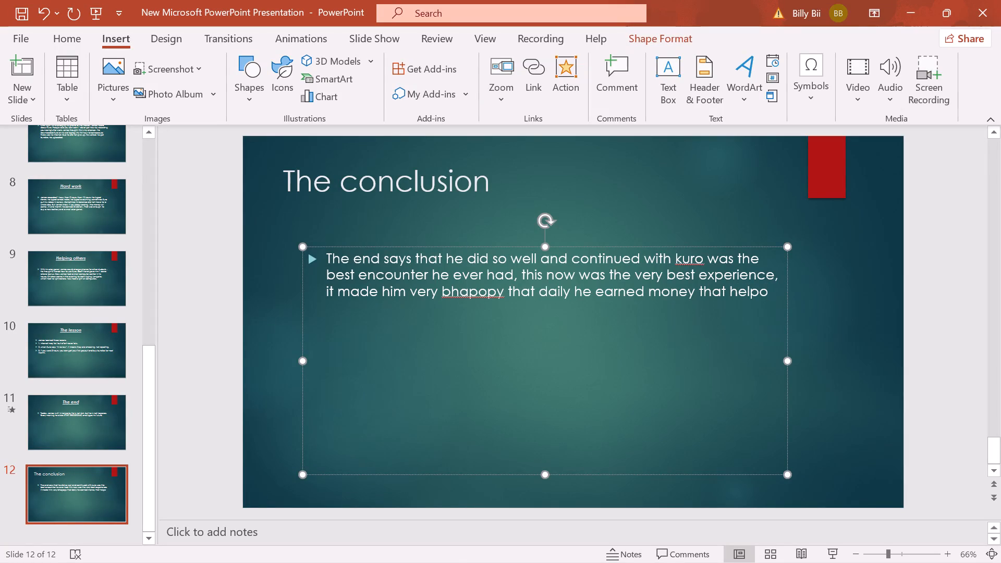
key(BackSpace)
text(ed him)
Correct the misspelled word "bhapopy" in the conclusion text by removing its stray "b".
click(451, 289)
key(BackSpace)
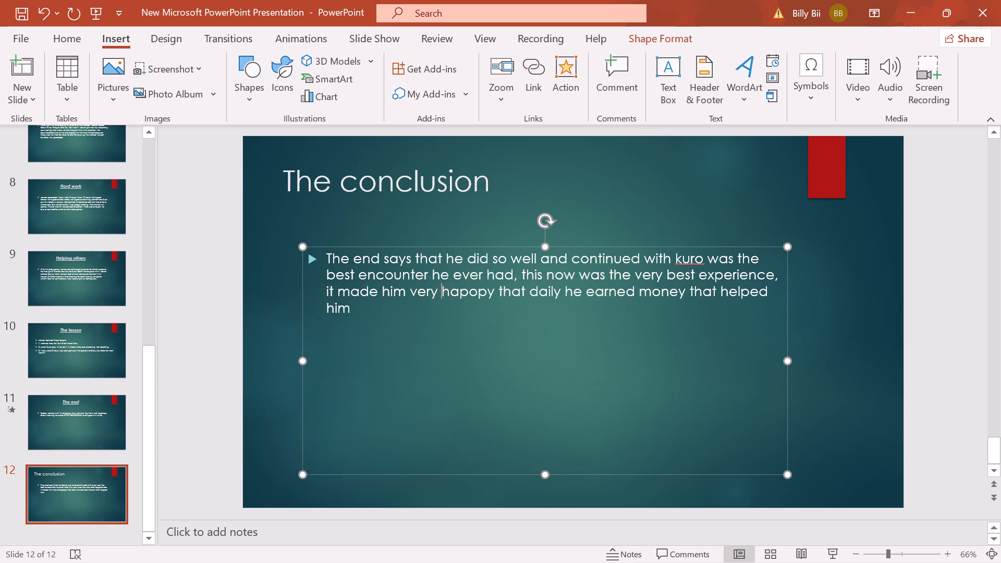
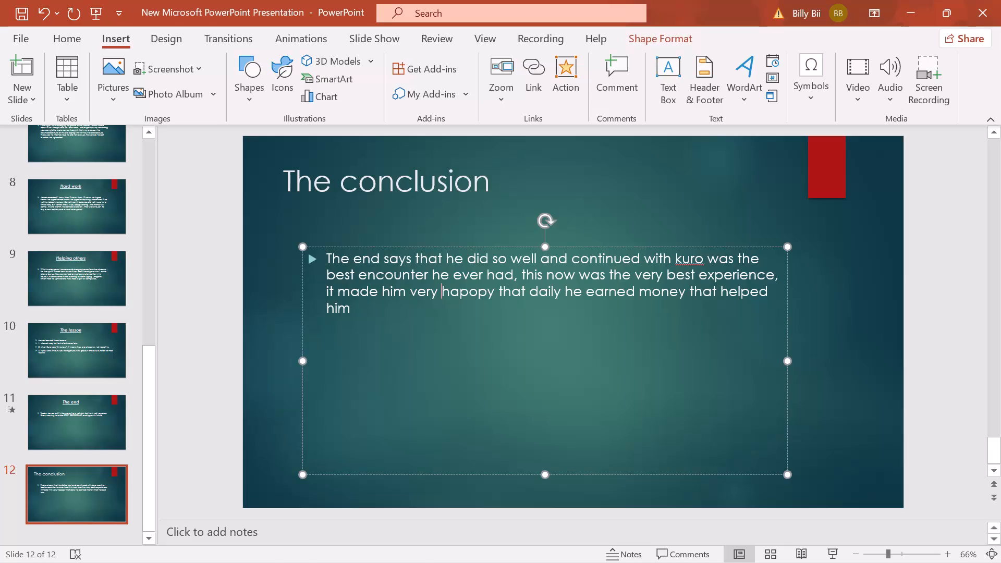
Capitalize the name "kuro" to "Kuro" in the conclusion text.
click(605, 442)
click(697, 258)
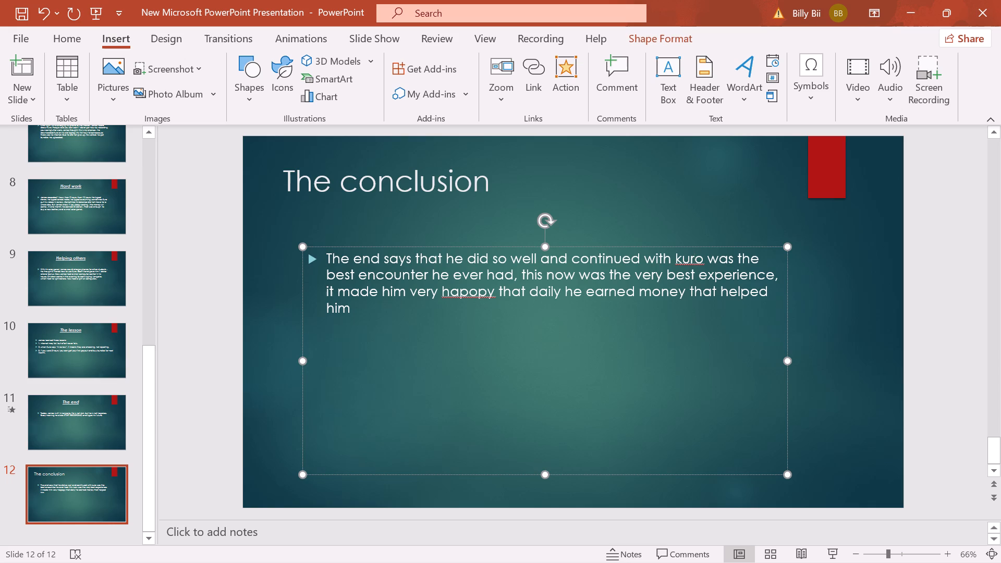
scroll(690, 249, left, 1)
drag(673, 259, 688, 260)
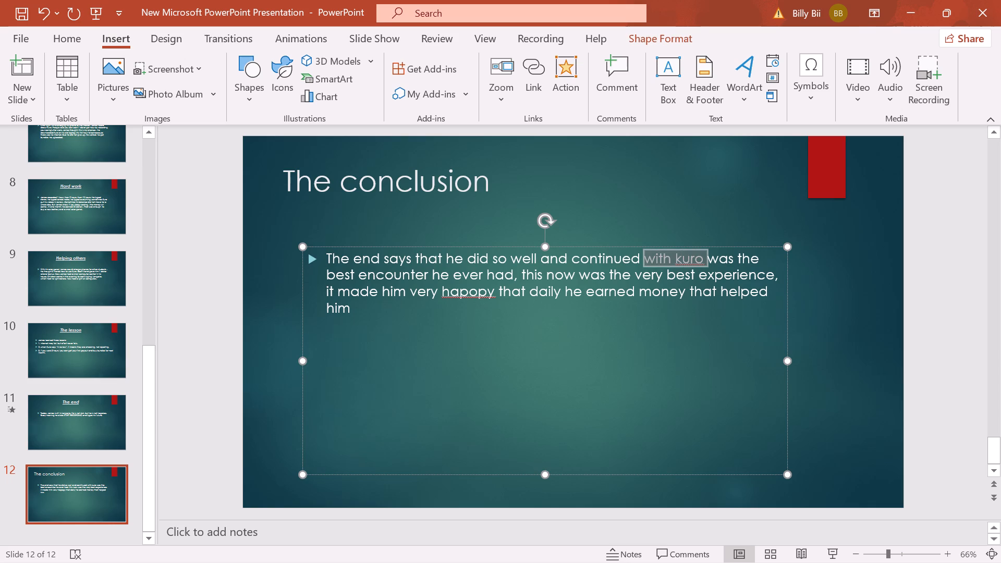
drag(688, 260, 699, 260)
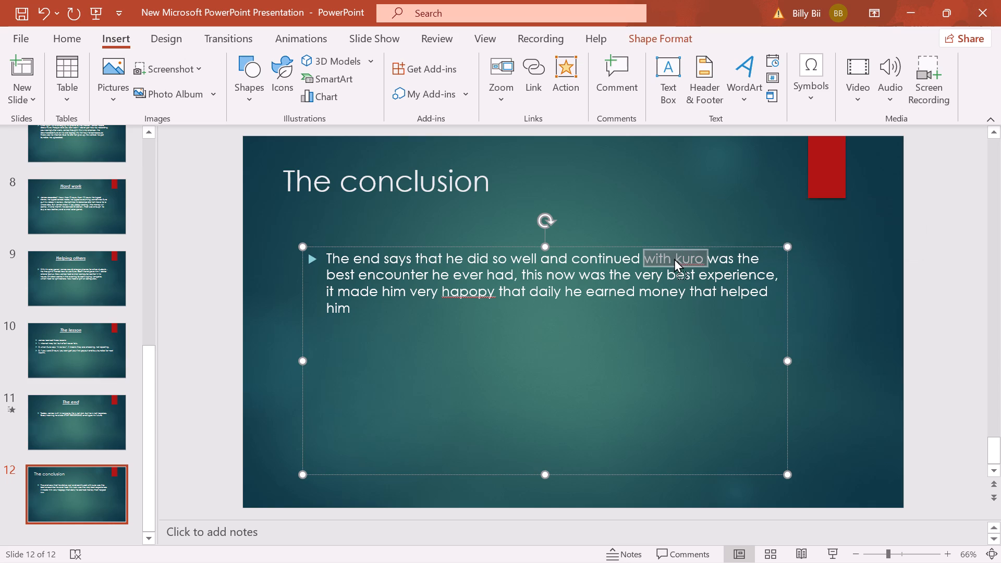
double_click(674, 258)
click(674, 258)
key(BackSpace)
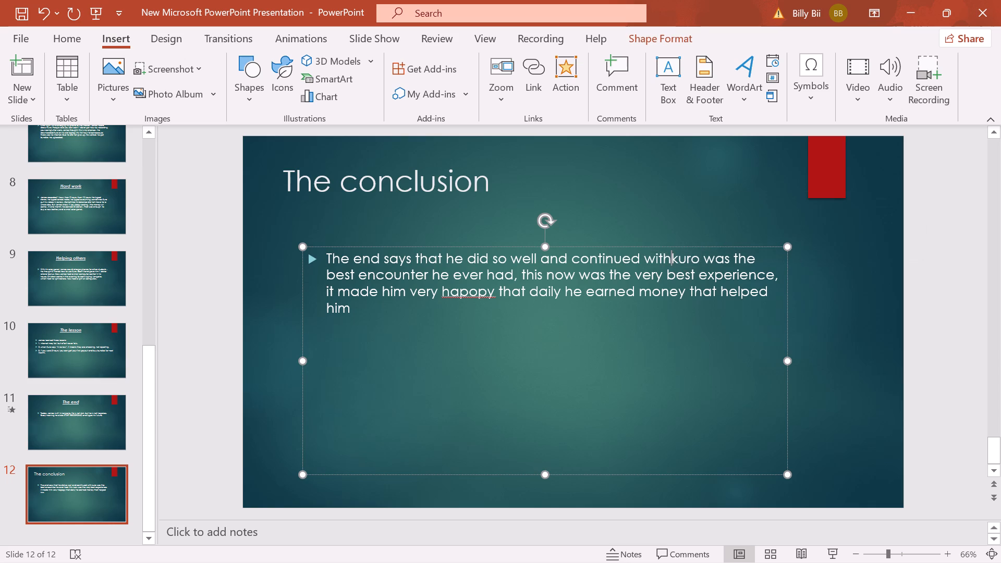
key(space)
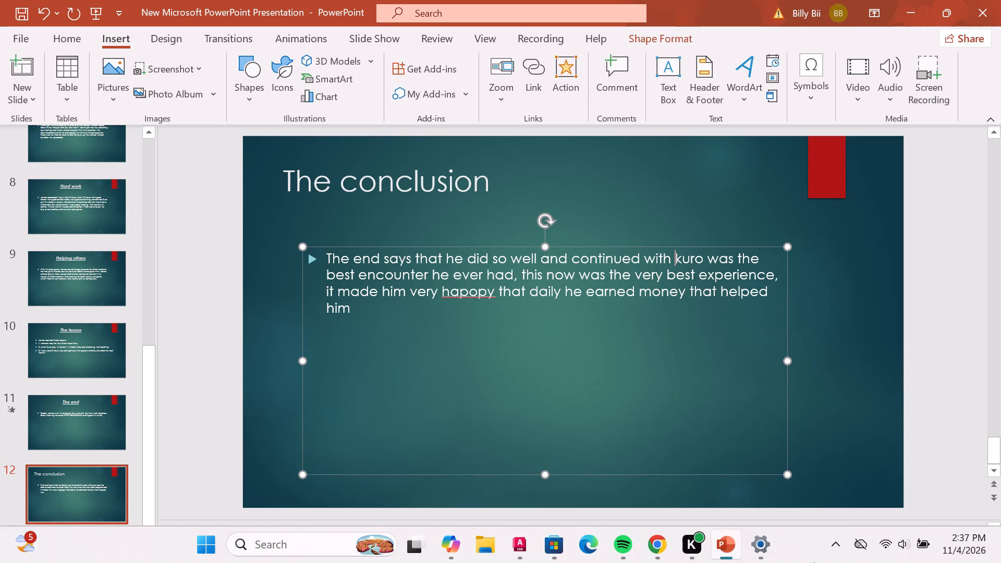
click(681, 263)
key(BackSpace)
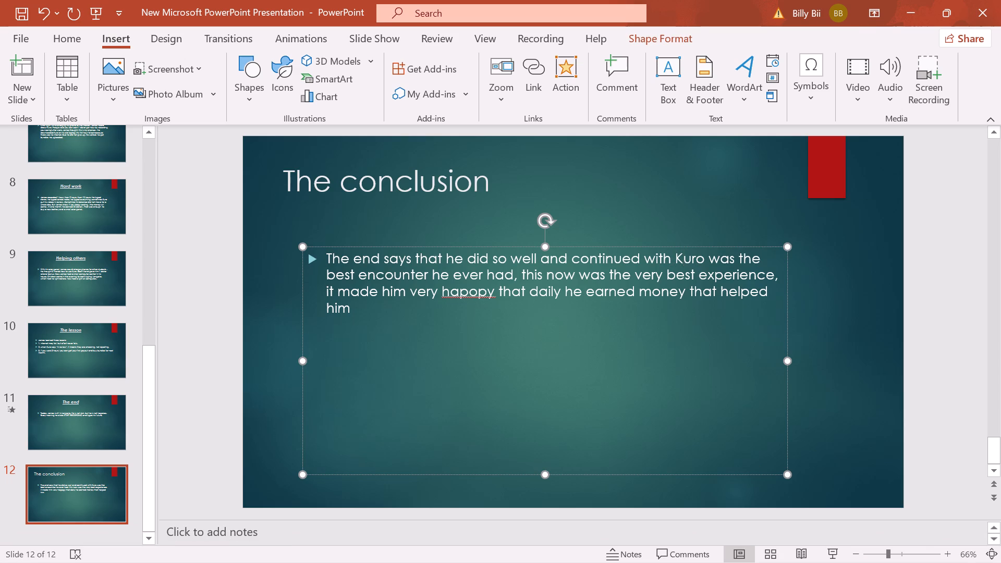
End the conclusion sentence with a period after "him".
click(757, 306)
click(627, 351)
key(period)
Correct the misspelled word "hapopy" to "happy" in the conclusion text.
click(472, 295)
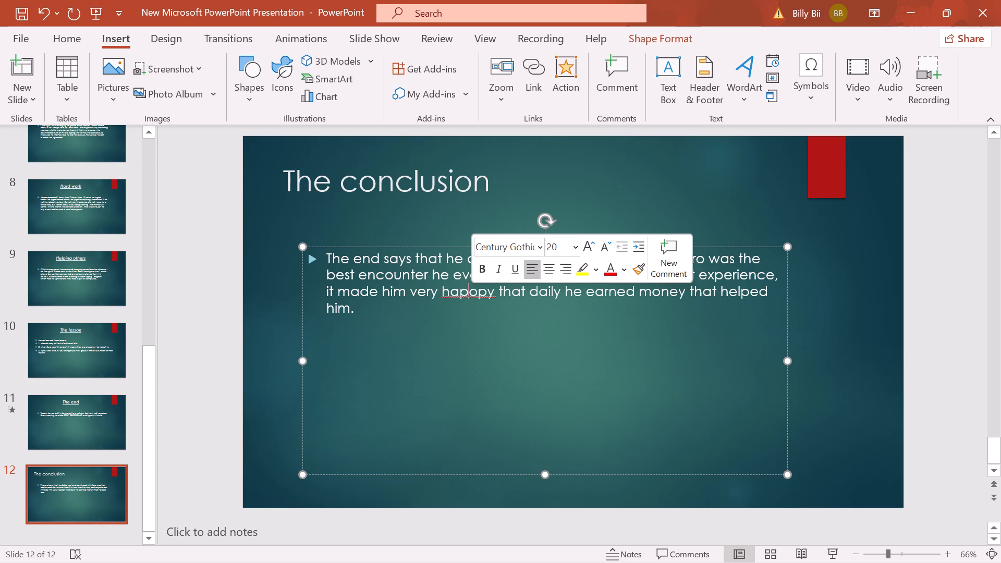
click(478, 288)
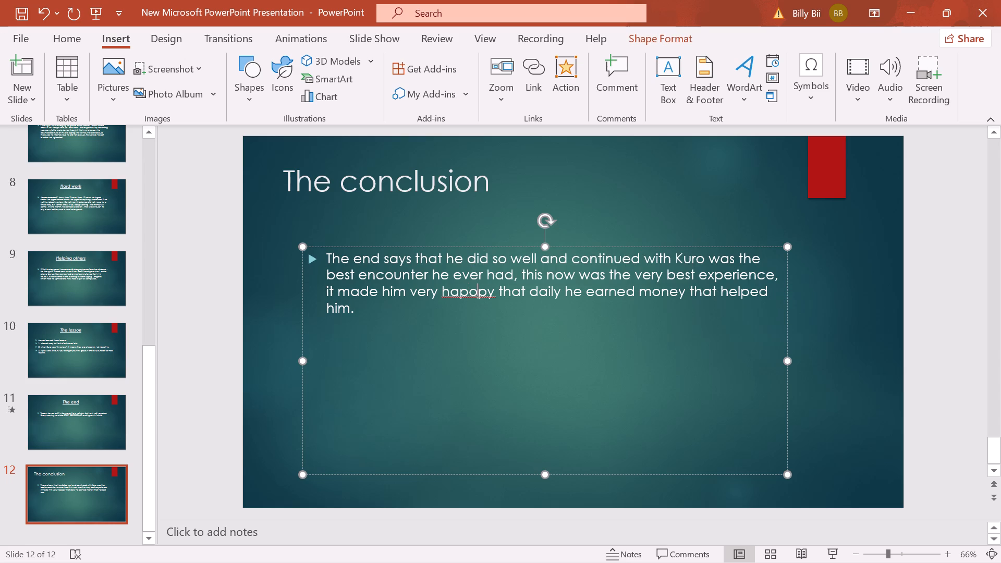
key(BackSpace)
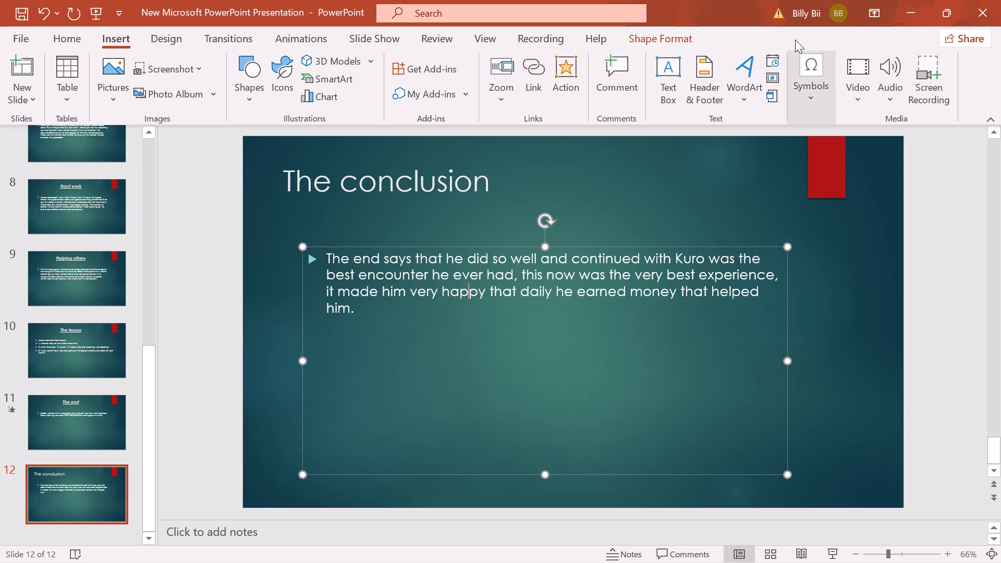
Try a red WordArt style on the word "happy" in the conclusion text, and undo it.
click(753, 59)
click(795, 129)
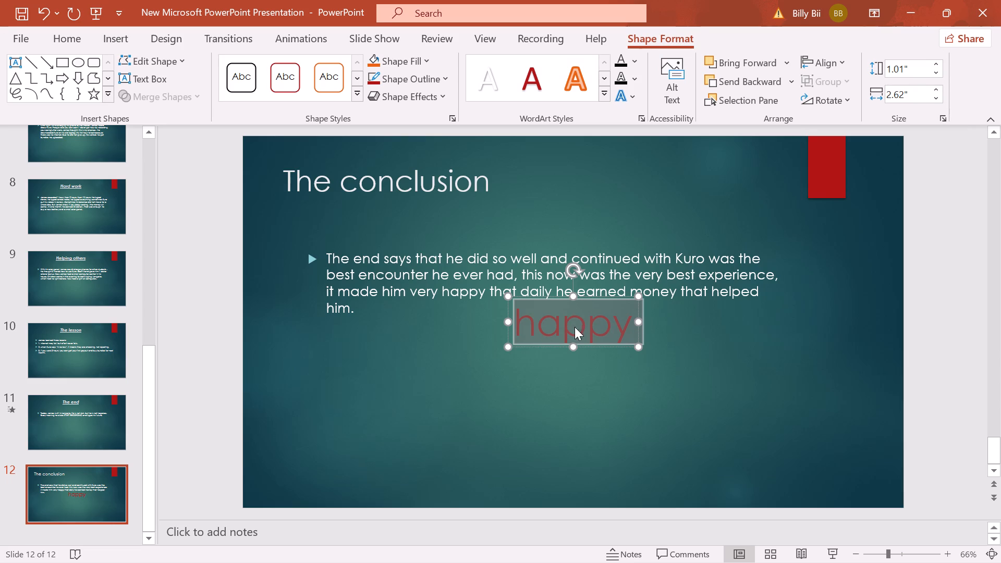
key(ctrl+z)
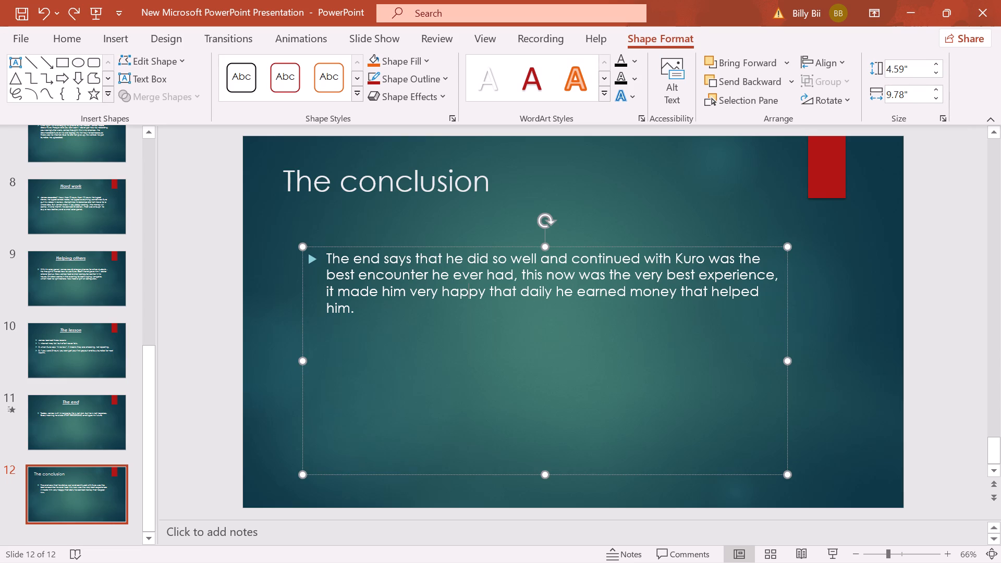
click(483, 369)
Format the title "The conclusion" as bold, italic, underlined and shadowed, and center it.
drag(290, 182, 496, 187)
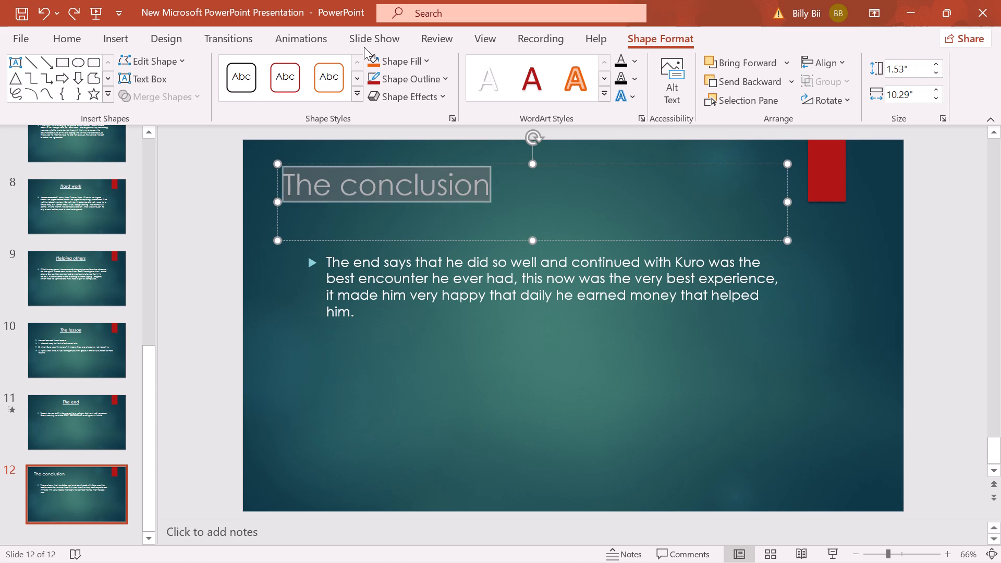
click(59, 42)
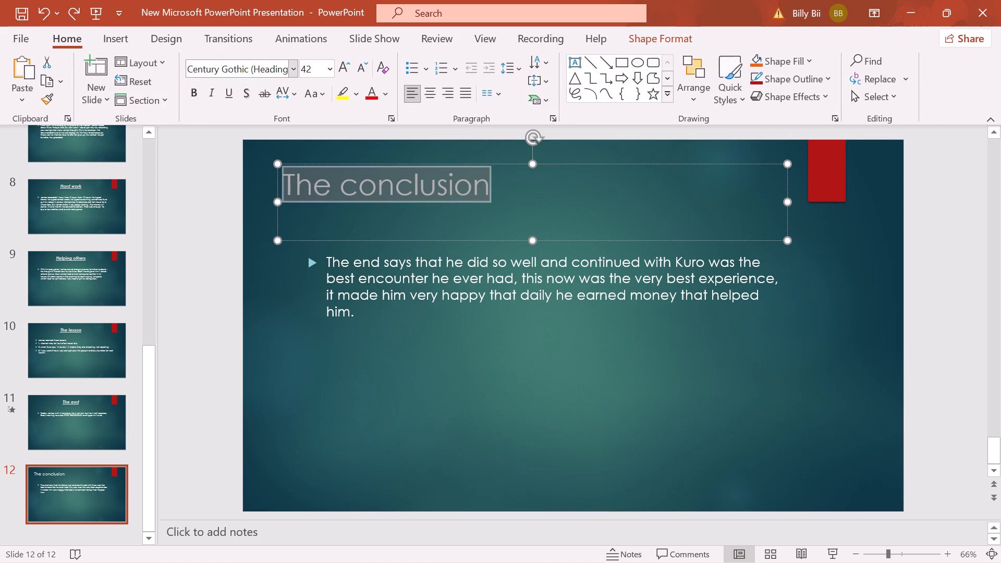
click(191, 92)
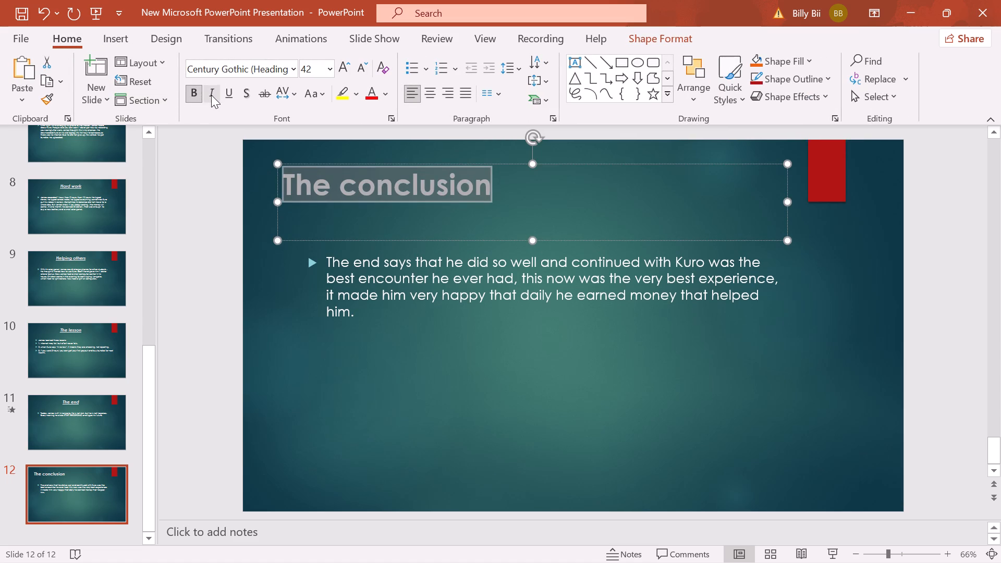
click(211, 95)
click(233, 94)
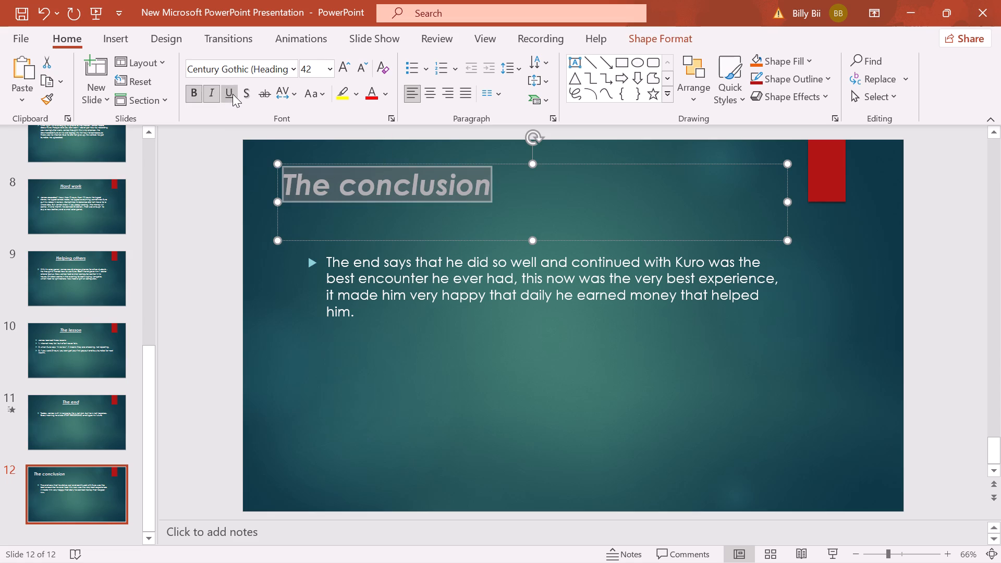
click(249, 92)
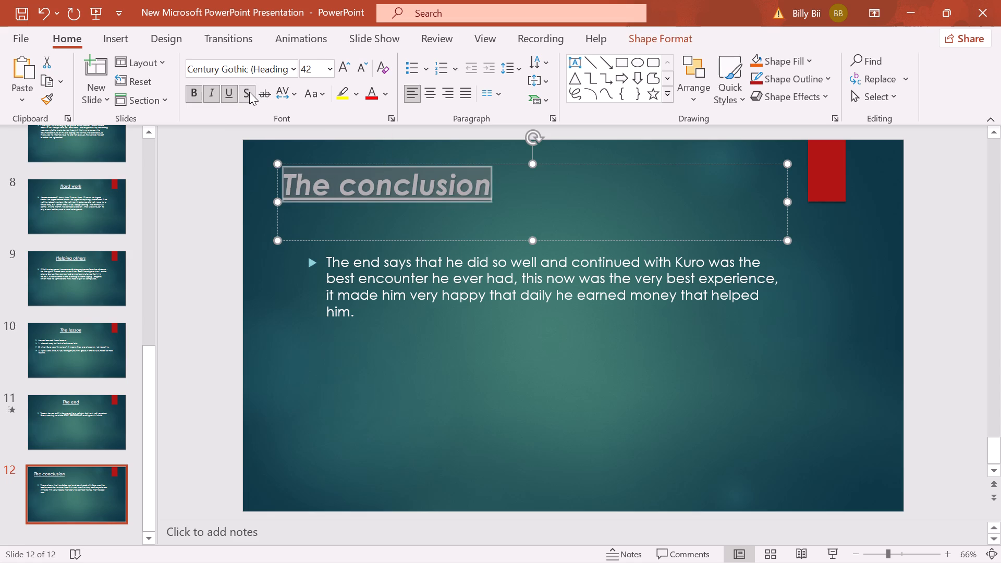
click(433, 98)
click(529, 432)
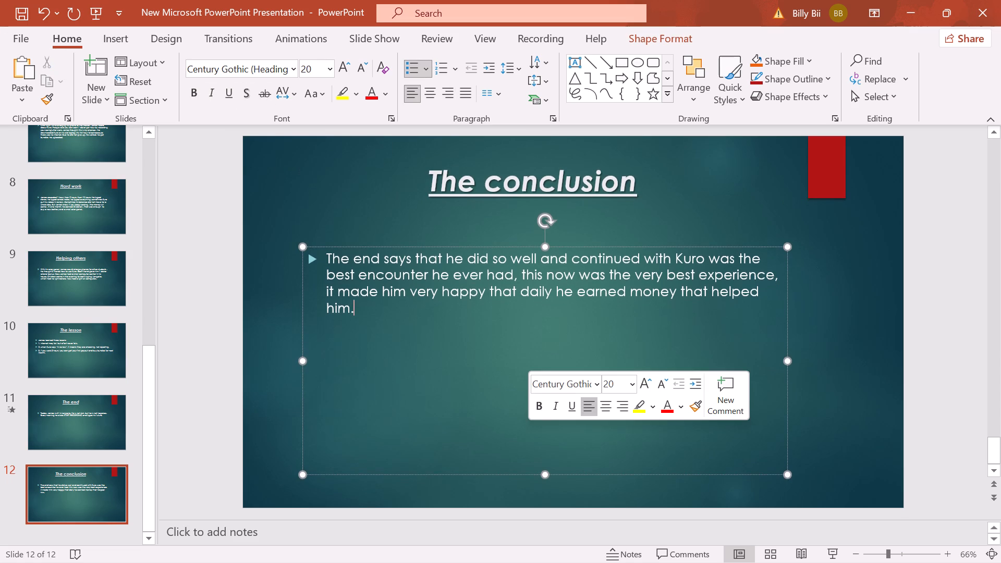